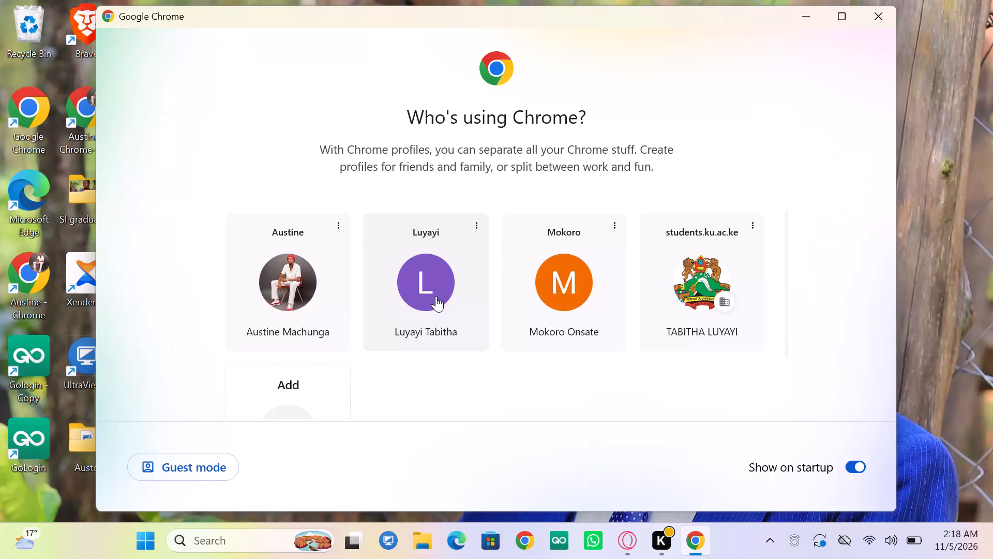
Open the browser profile with the purple L avatar, search Google for canva, and go to the Canva website.
left_click(447, 291)
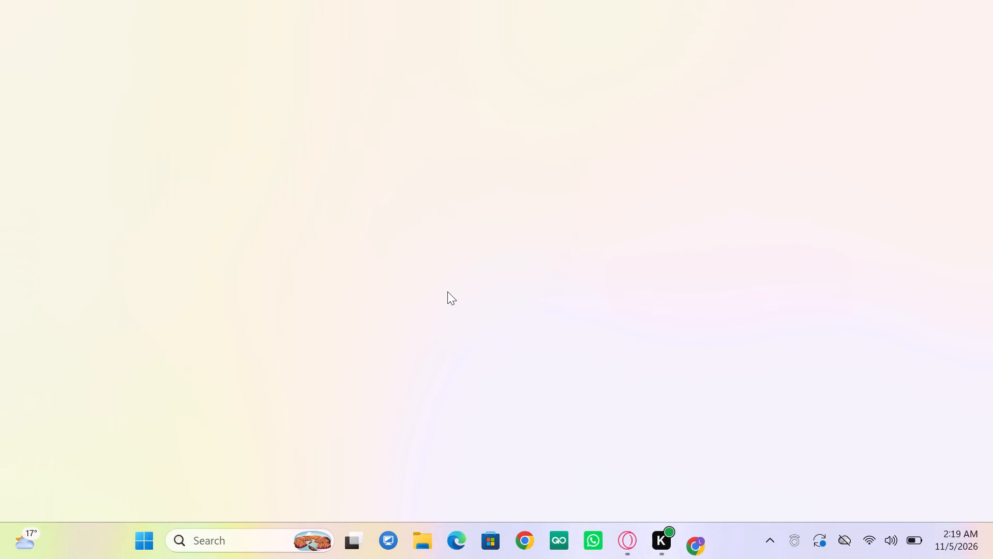
left_click(397, 308)
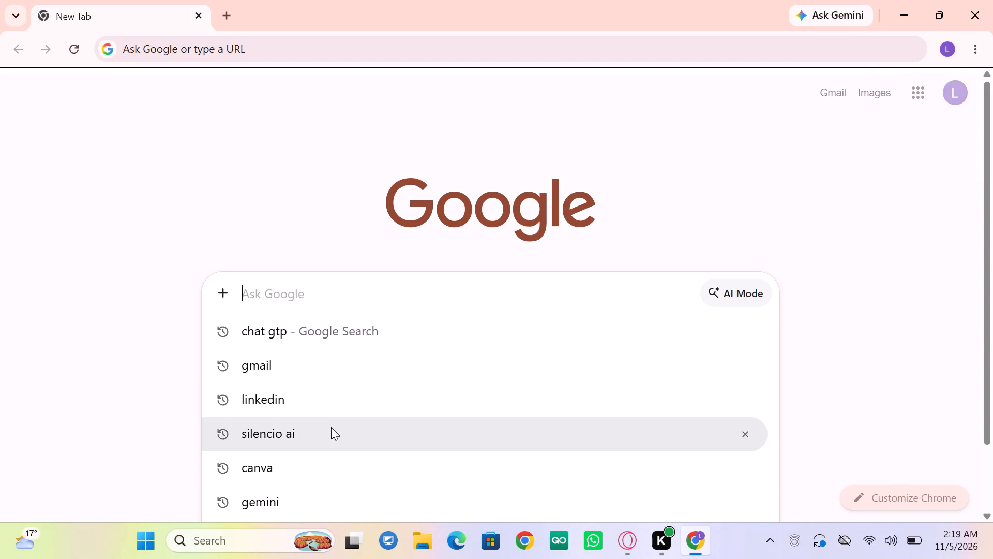
left_click(316, 461)
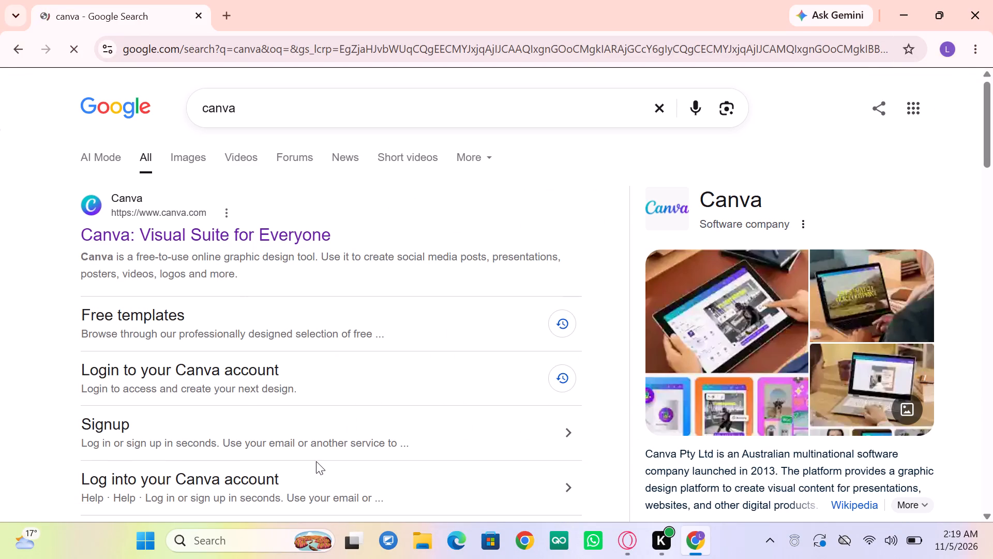
left_click(232, 233)
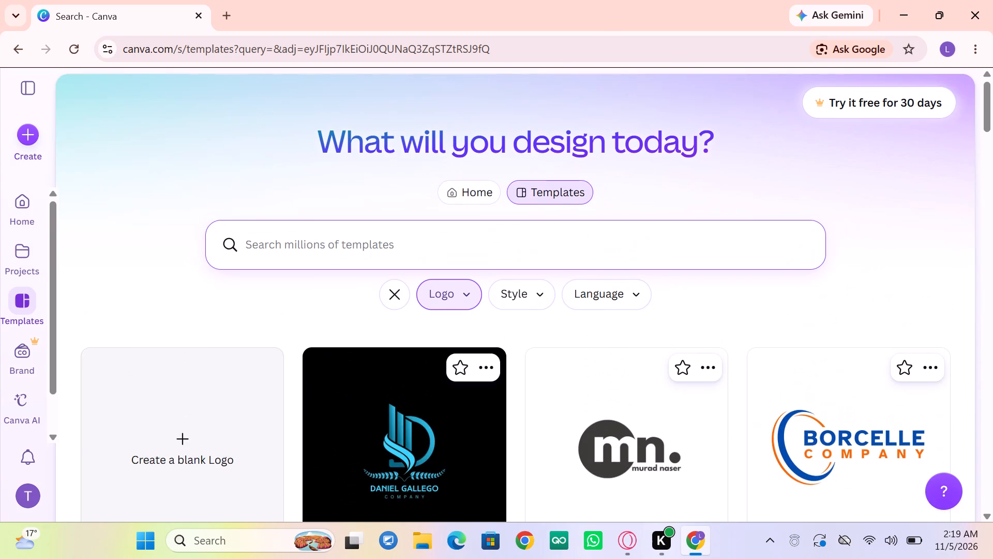
Search the Canva template library for "tl logo".
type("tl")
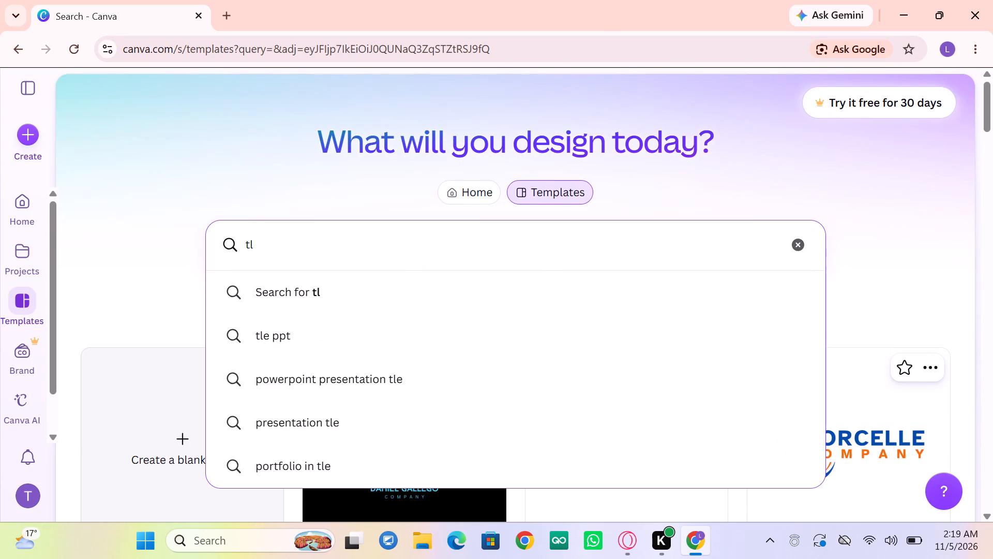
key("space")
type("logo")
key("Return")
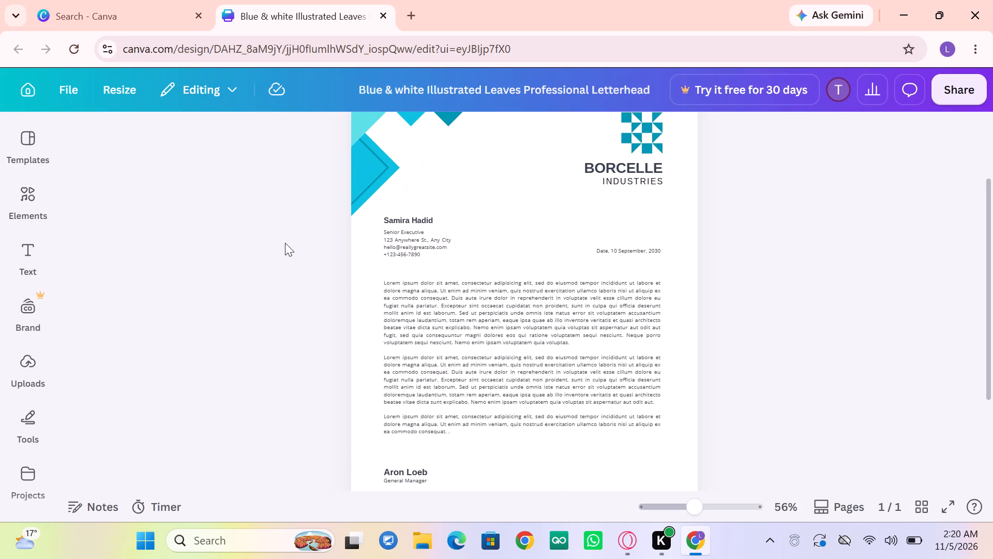
Replace the company name BORCELLE in the letterhead's header with BROOKLYN.
left_click(626, 165)
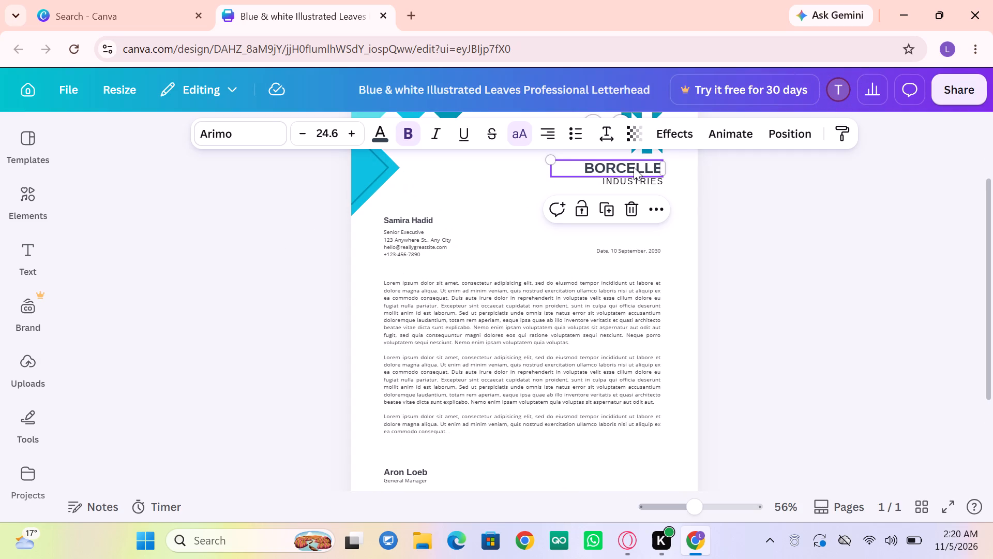
left_click(635, 167)
key("BackSpace")
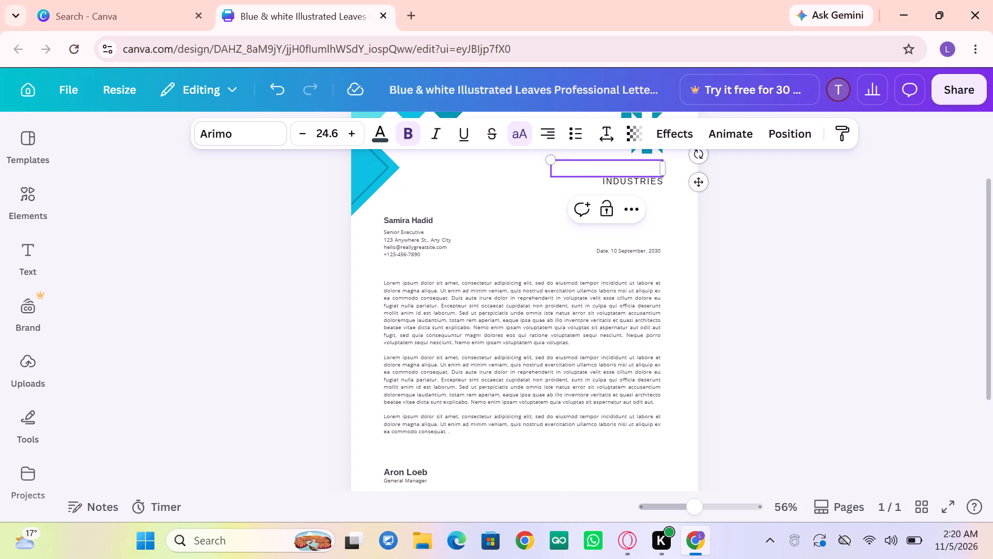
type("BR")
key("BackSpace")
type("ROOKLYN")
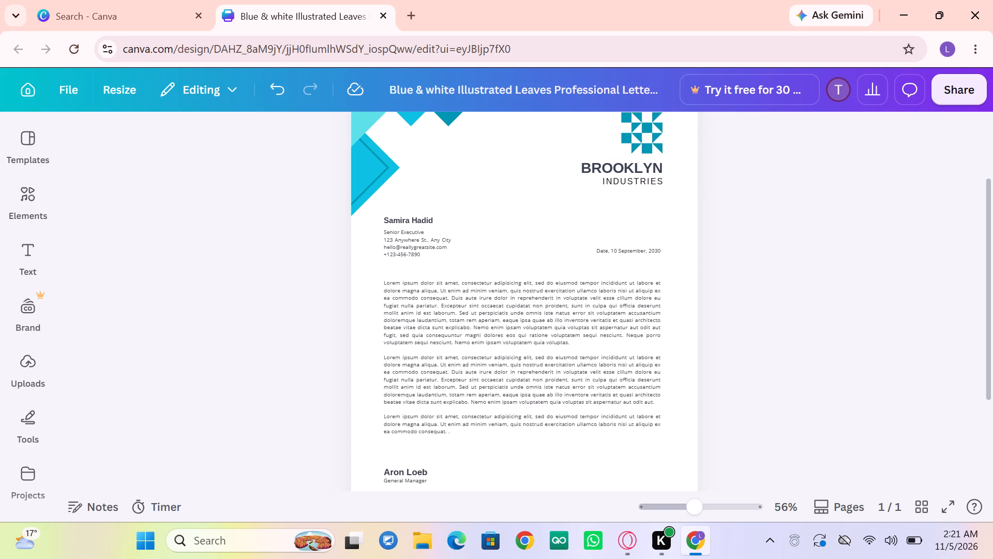
Replace the placeholder sender name above the contact details with the new sender's name in capitals.
left_click(425, 222)
left_click(423, 218)
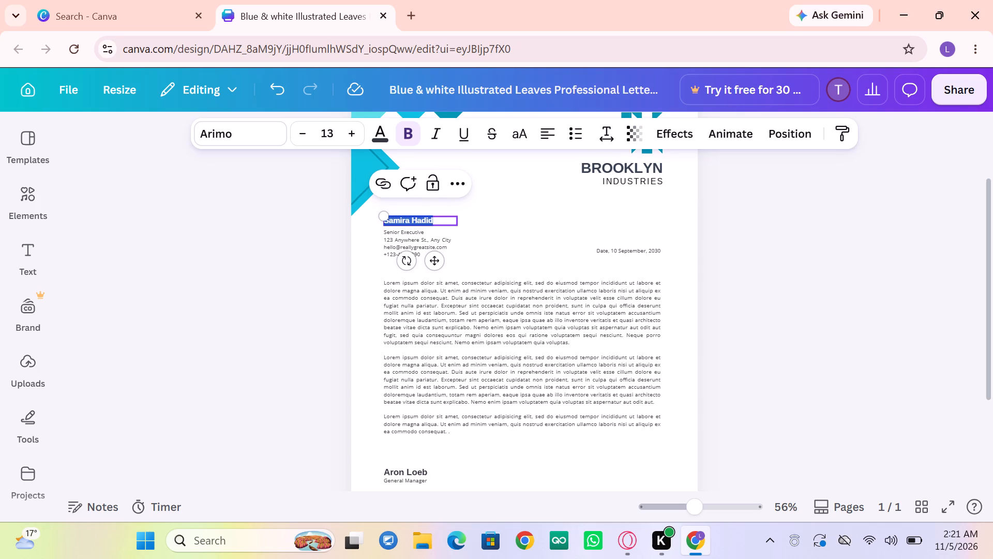
key("BackSpace")
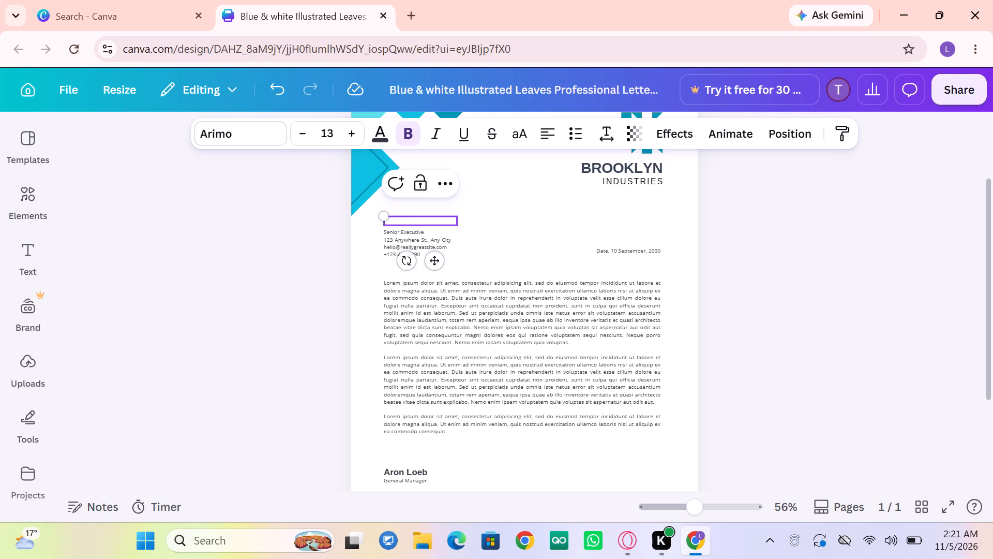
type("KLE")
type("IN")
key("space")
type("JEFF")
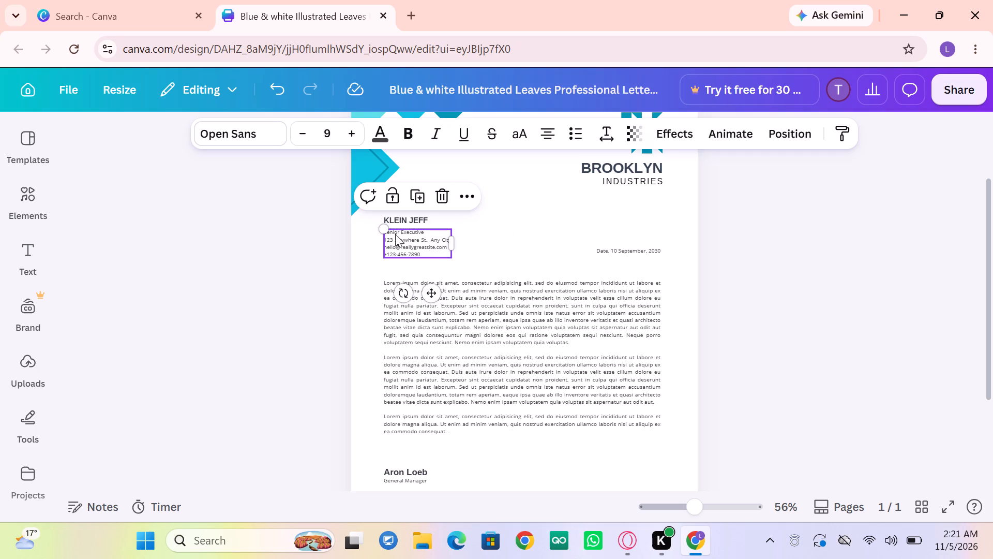
Clear the placeholder street address line in the contact details beneath the sender's name.
left_click(433, 237)
left_click(440, 242)
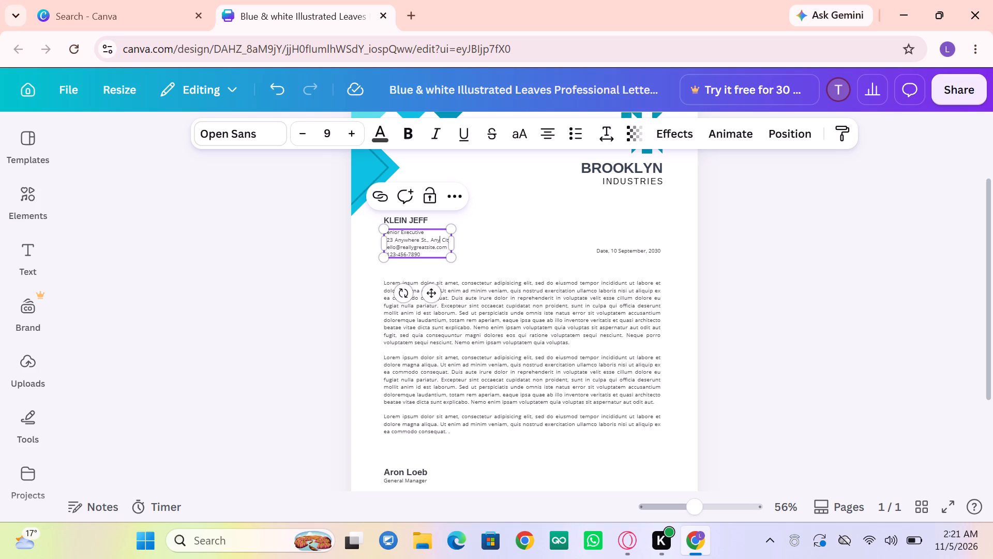
left_click(440, 242)
key("BackSpace")
key("BackSpace")
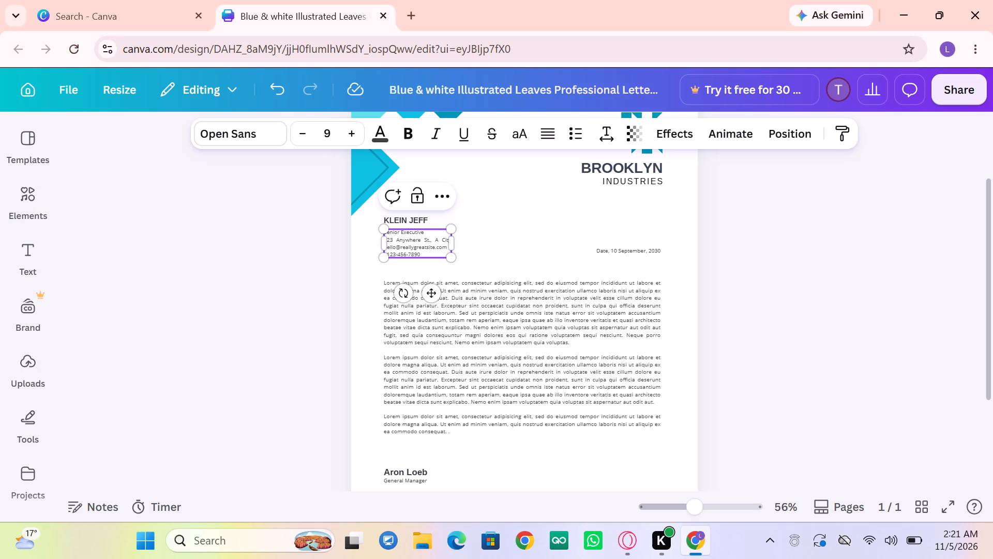
key("BackSpace")
key("BackSpace")
key("BackSpace")
key("BackSpace")
key("BackSpace")
key("BackSpace")
key("BackSpace")
key("BackSpace")
key("BackSpace")
key("BackSpace")
key("BackSpace")
key("BackSpace")
key("BackSpace")
key("BackSpace")
key("BackSpace")
key("BackSpace")
key("BackSpace")
key("BackSpace")
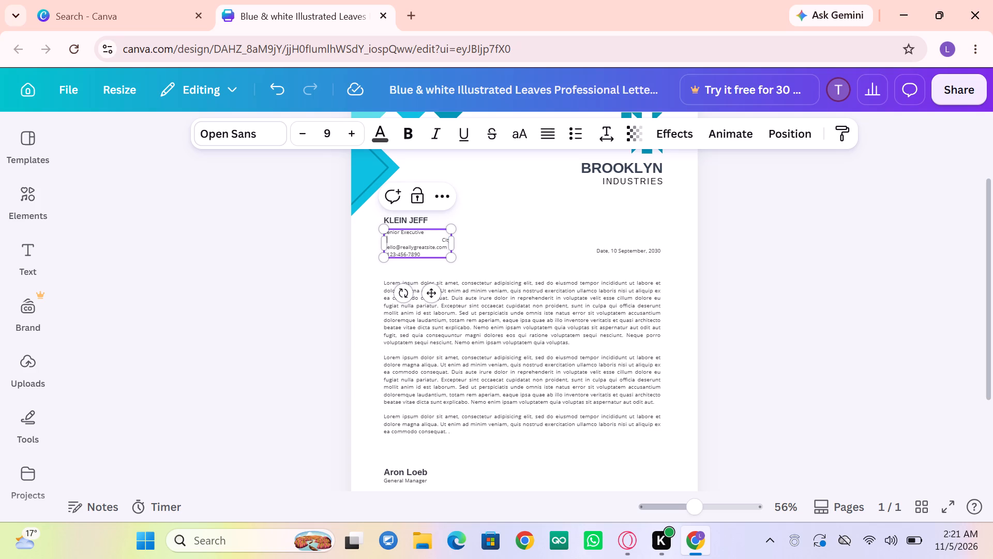
left_click(448, 240)
key("BackSpace")
key("BackSpace")
key("BackSpace")
left_click(408, 239)
key("BackSpace")
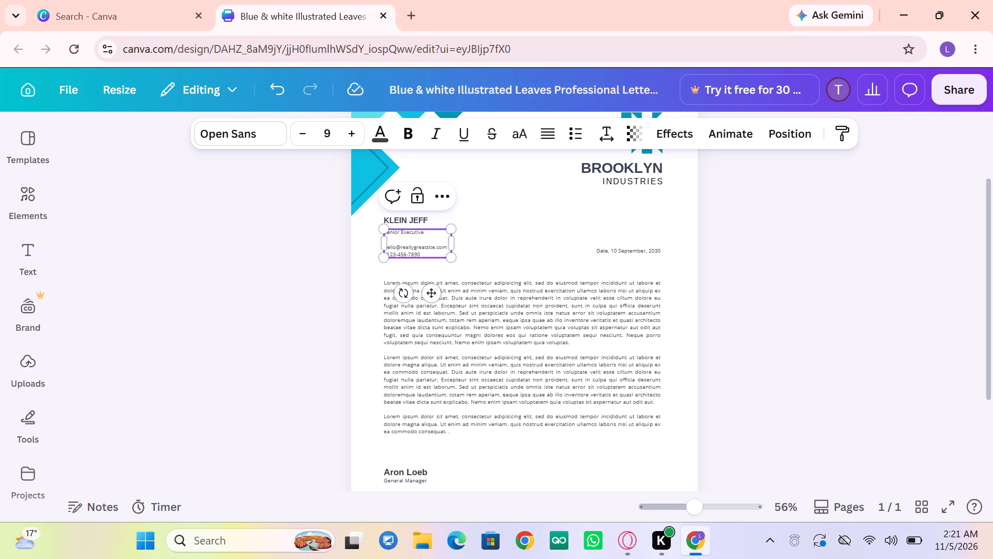
Enter the new postal code and town, separated by a comma, on the empty address line of the contact details.
left_click(411, 243)
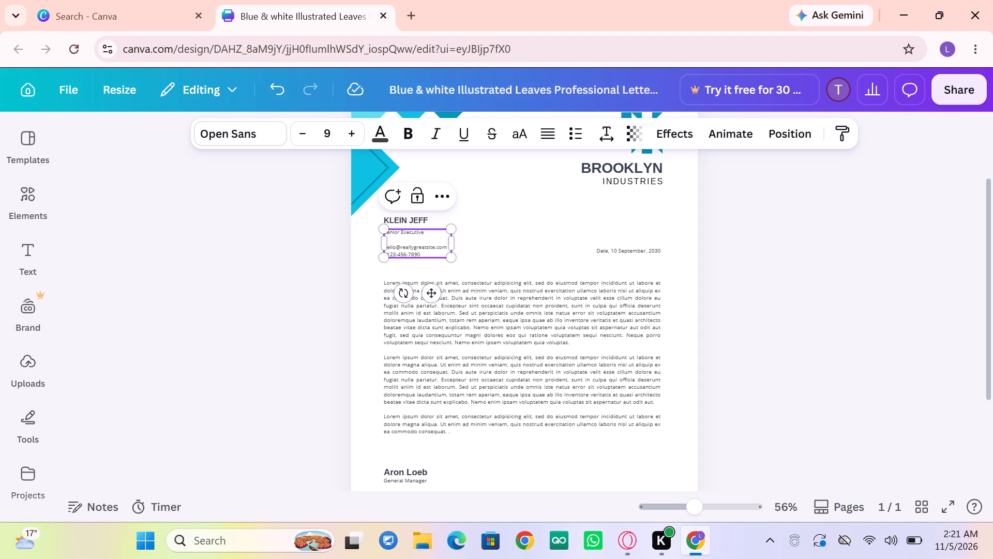
left_click(404, 241)
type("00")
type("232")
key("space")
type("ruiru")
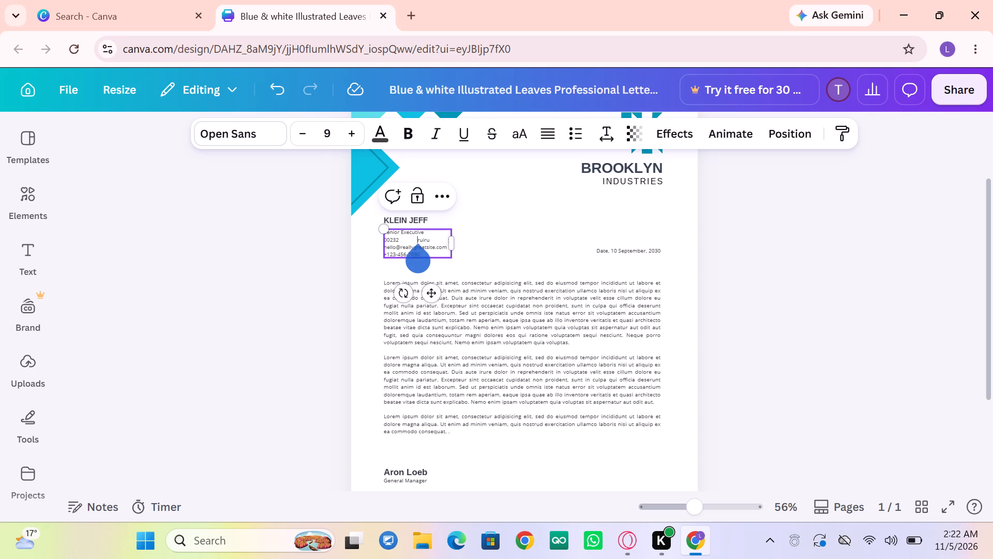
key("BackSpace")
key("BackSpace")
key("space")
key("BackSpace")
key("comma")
Delete the placeholder e-mail address from the sender's contact details.
left_click(445, 247)
key("BackSpace")
key("BackSpace")
key("BackSpace")
key("BackSpace")
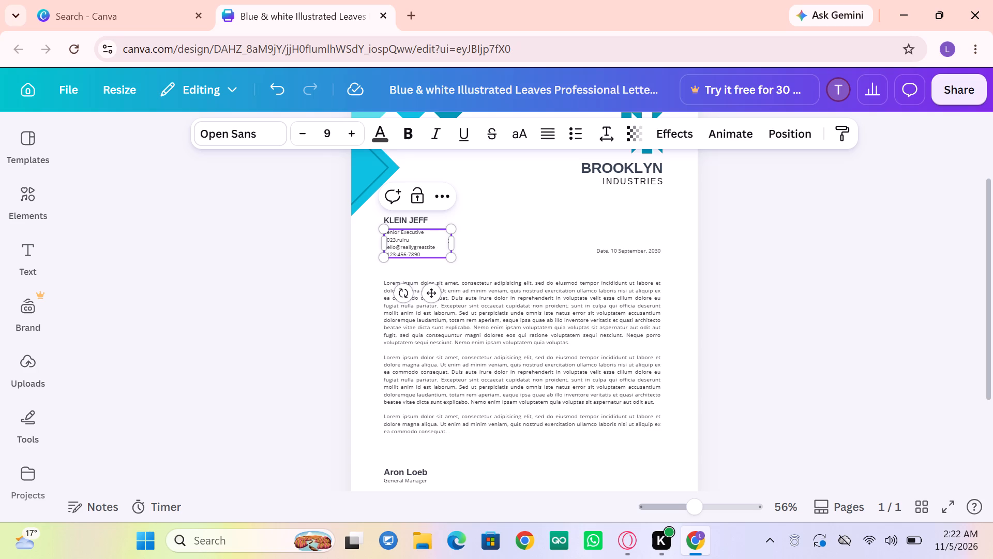
key("BackSpace")
key("BackSpace")
key("BackSpace")
key("BackSpace")
key("BackSpace")
key("BackSpace")
key("BackSpace")
key("BackSpace")
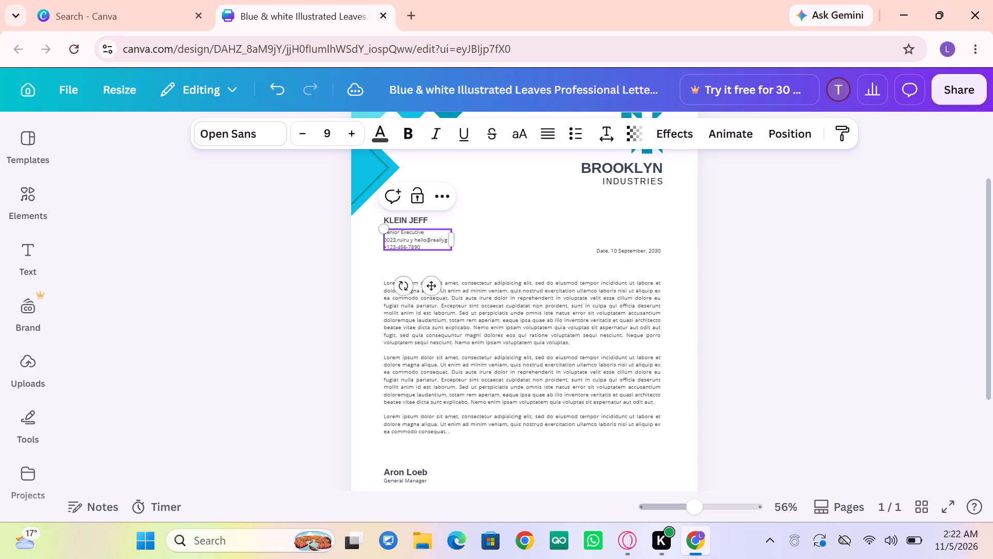
key("BackSpace")
key("BackSpace")
key("BackSpace")
key("BackSpace")
key("BackSpace")
key("BackSpace")
key("BackSpace")
key("BackSpace")
key("BackSpace")
key("BackSpace")
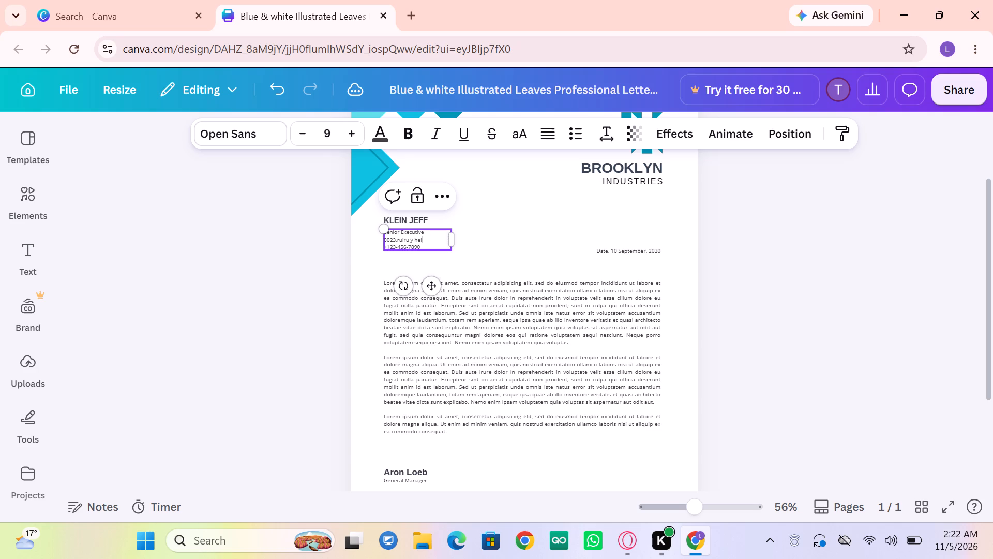
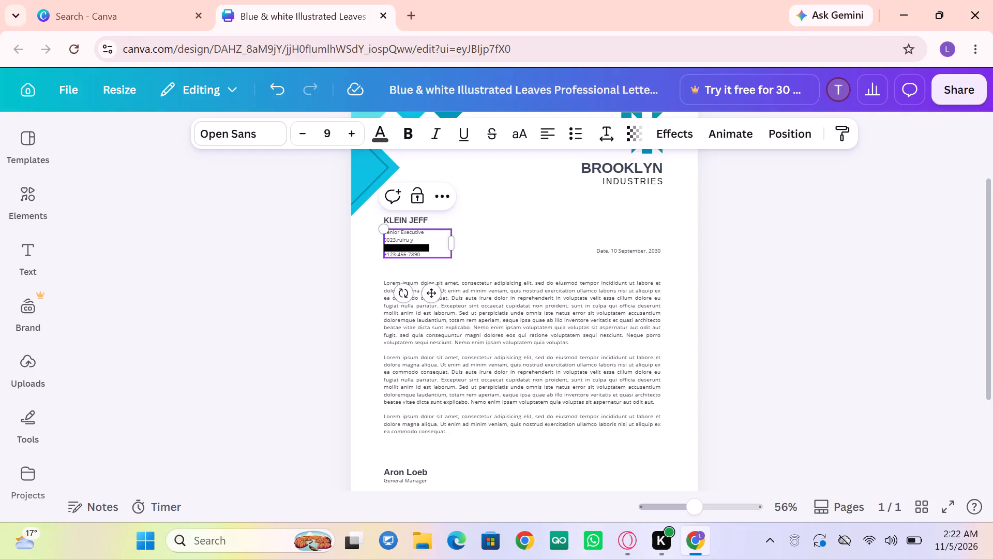
Delete the placeholder phone number on the last line of the sender's contact details.
key("BackSpace")
key("BackSpace")
key("BackSpace")
key("BackSpace")
key("BackSpace")
key("BackSpace")
key("BackSpace")
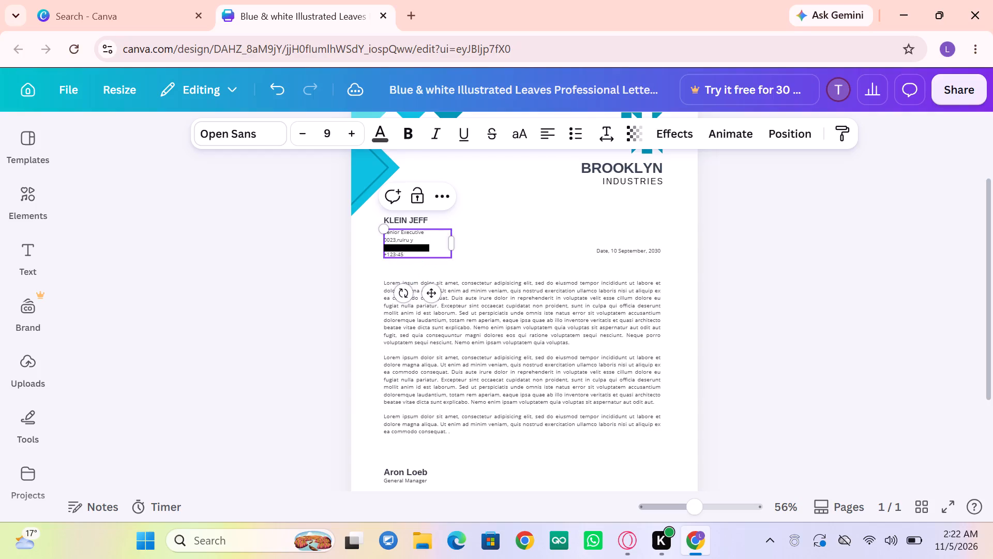
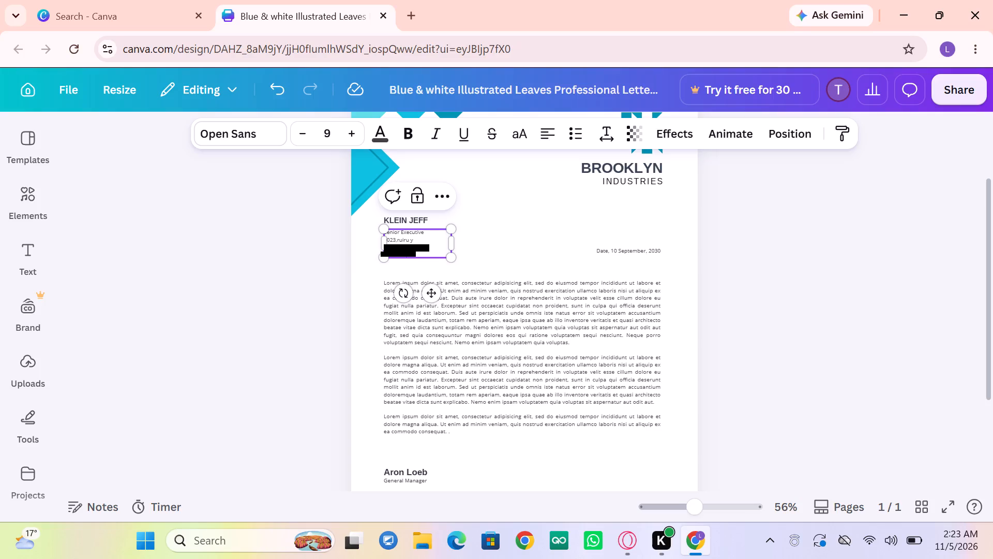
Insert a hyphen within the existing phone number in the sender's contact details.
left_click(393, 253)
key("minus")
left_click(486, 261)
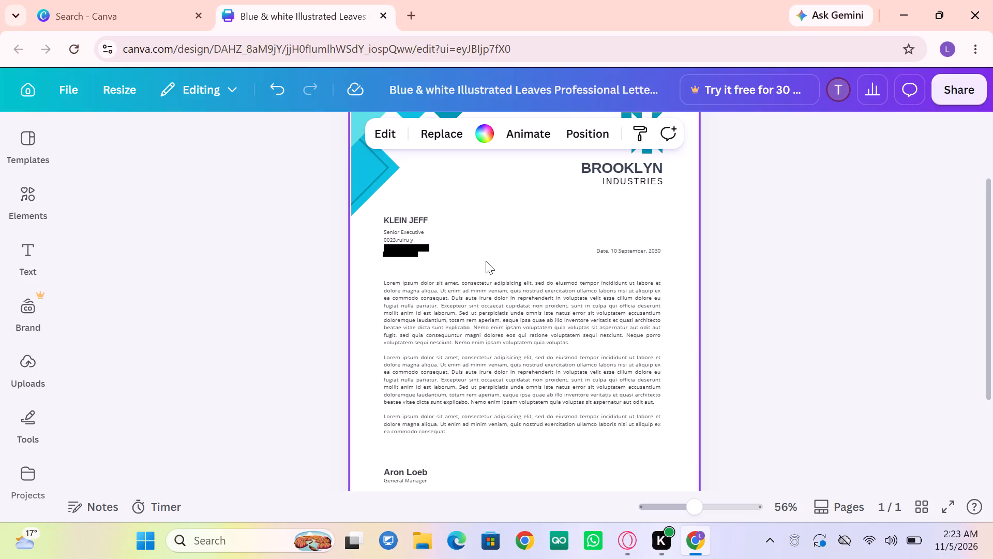
Replace the phone number on the last line of the sender's contact details with the new sender's number.
left_click(406, 257)
left_click(398, 258)
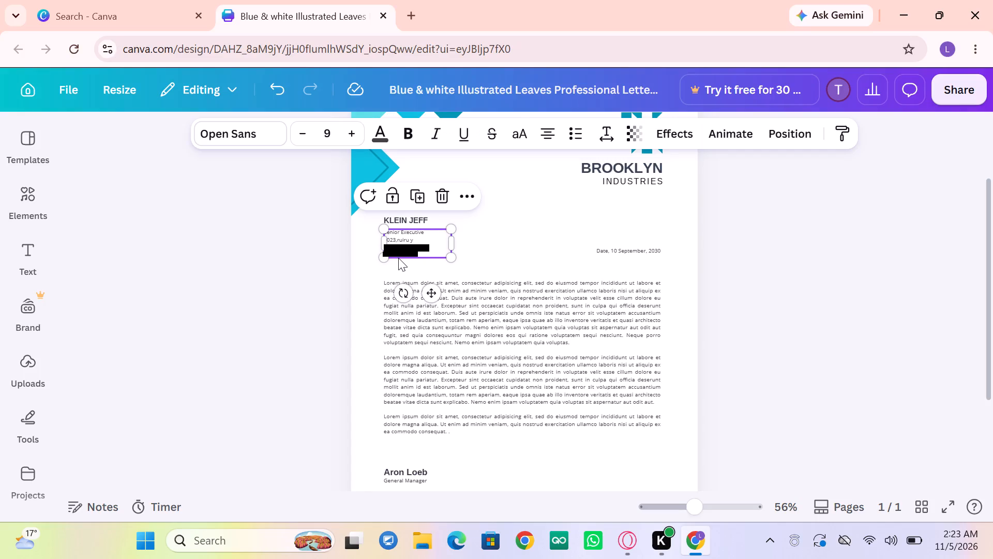
left_click(399, 257)
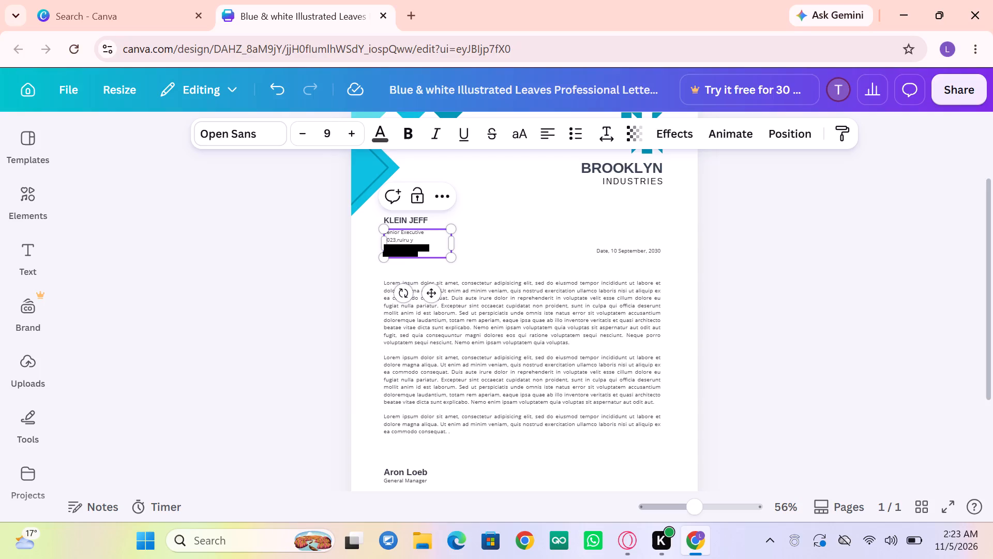
key("BackSpace")
key("BackSpace")
key("BackSpace")
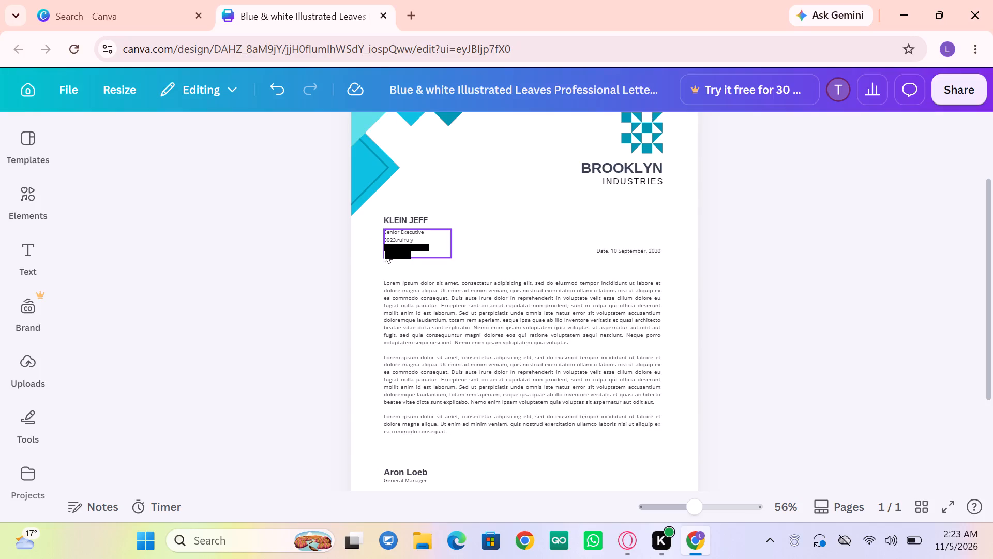
left_click(385, 254)
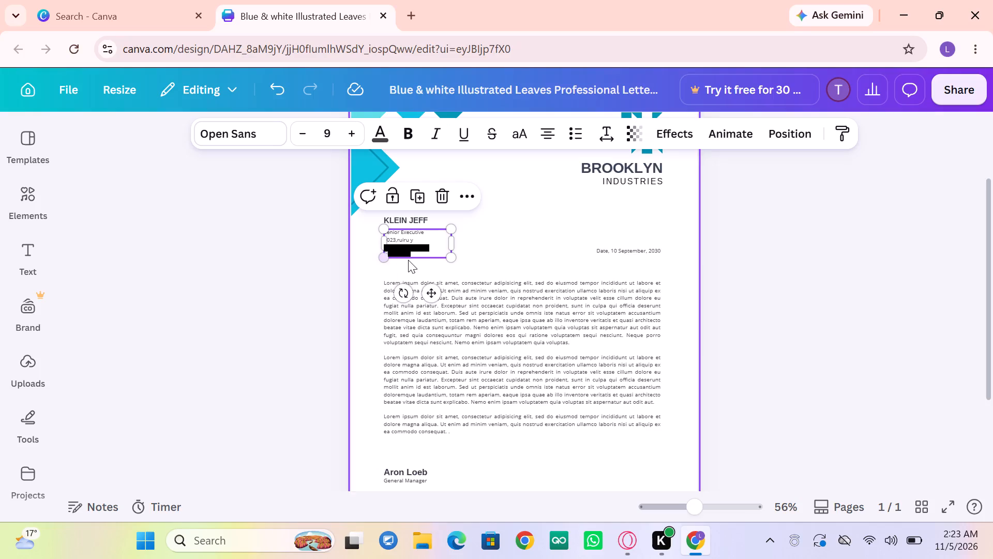
left_click(399, 250)
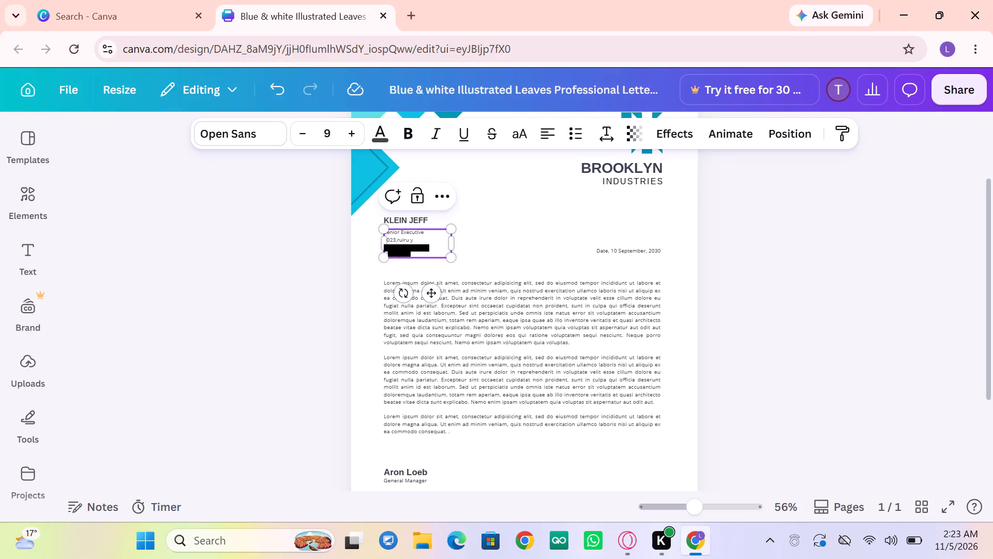
left_click(412, 254)
key("BackSpace")
key("BackSpace")
key("BackSpace")
key("BackSpace")
key("BackSpace")
key("BackSpace")
key("BackSpace")
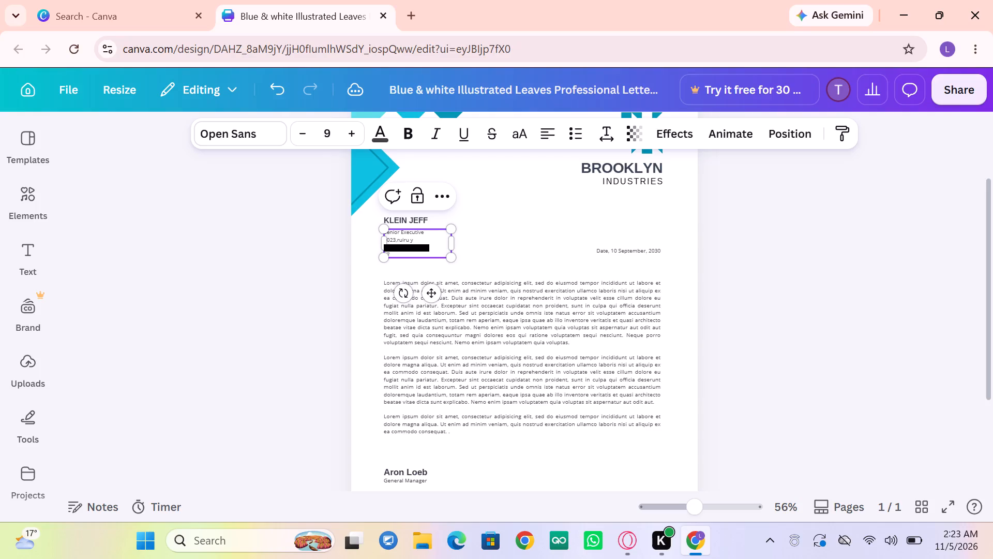
key("BackSpace")
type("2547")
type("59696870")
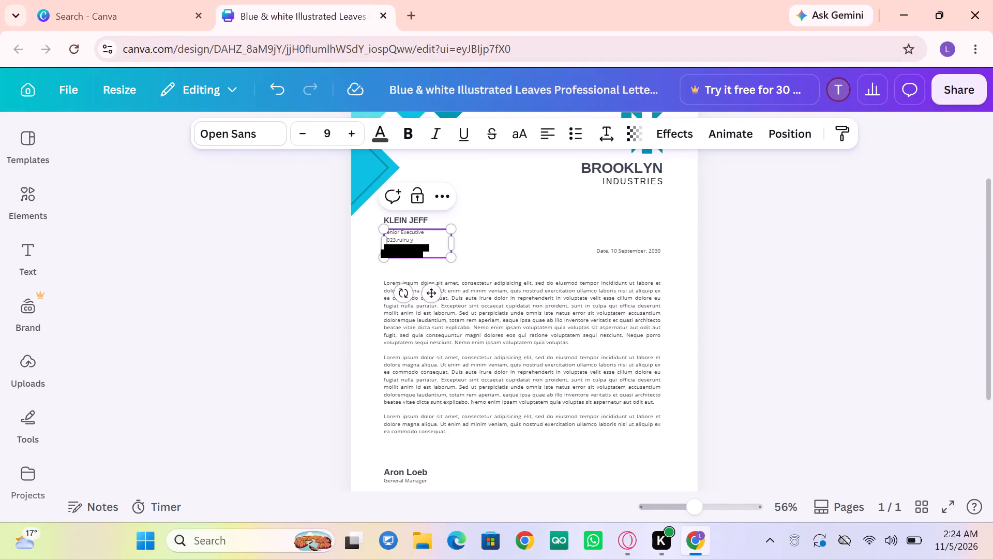
Insert two hyphens into the sender's new phone number to separate its digit groups.
left_click(410, 254)
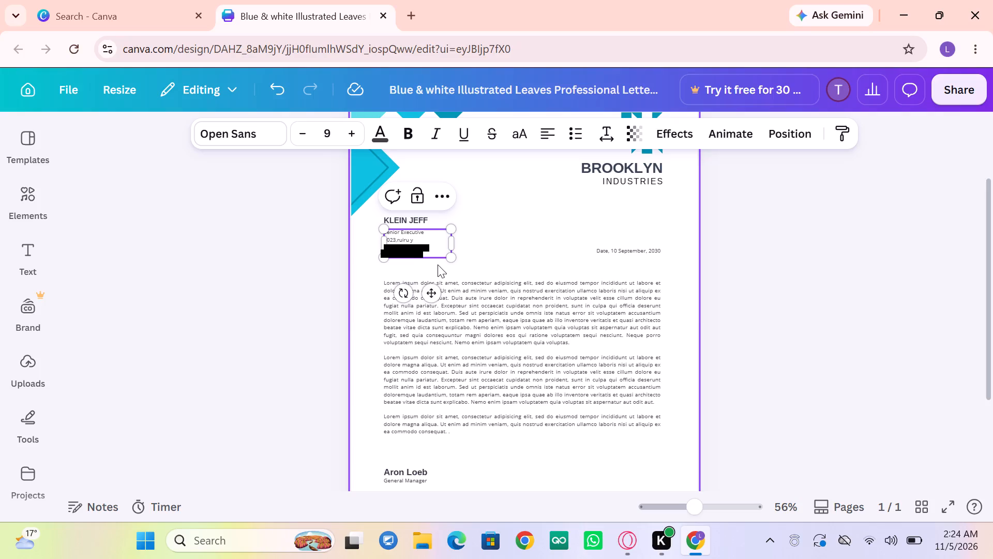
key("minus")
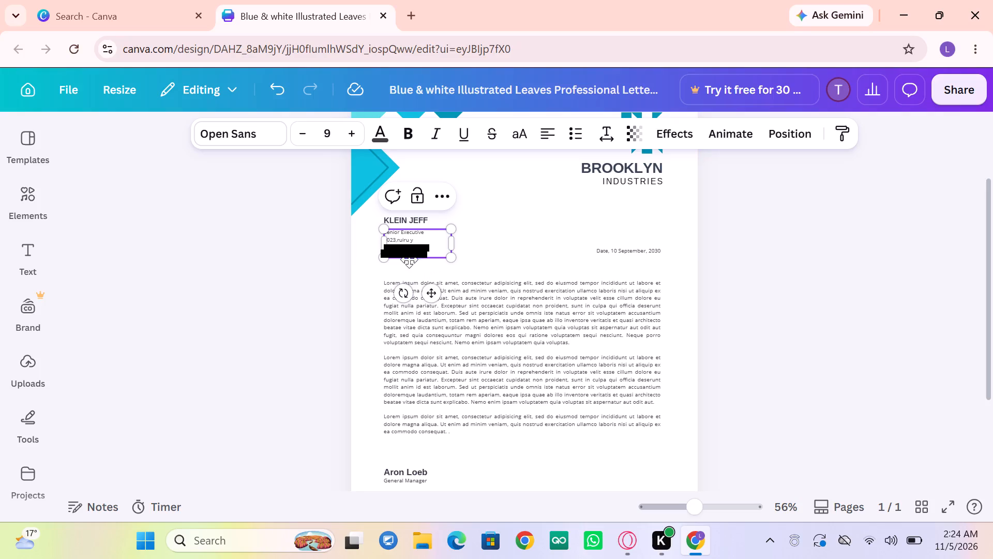
left_click(397, 255)
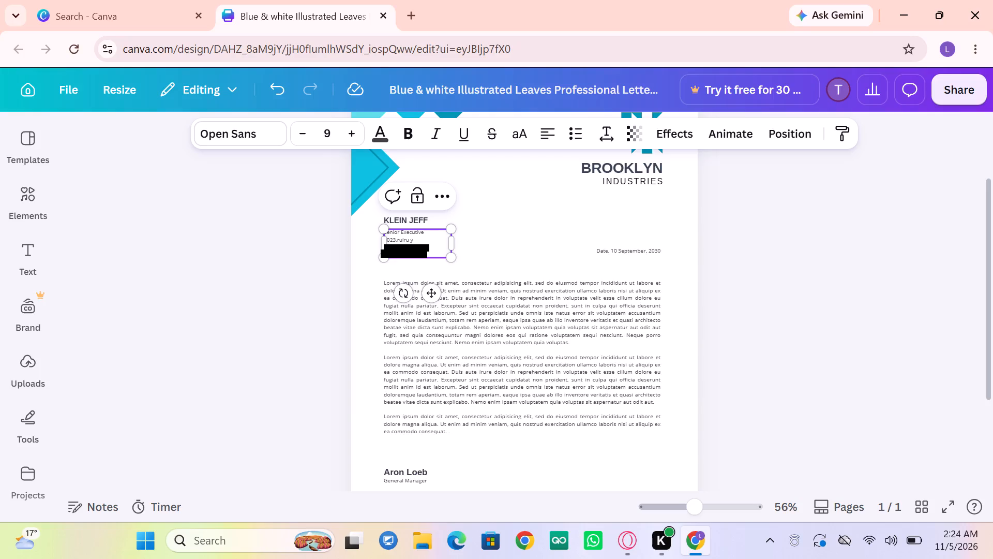
left_click(397, 255)
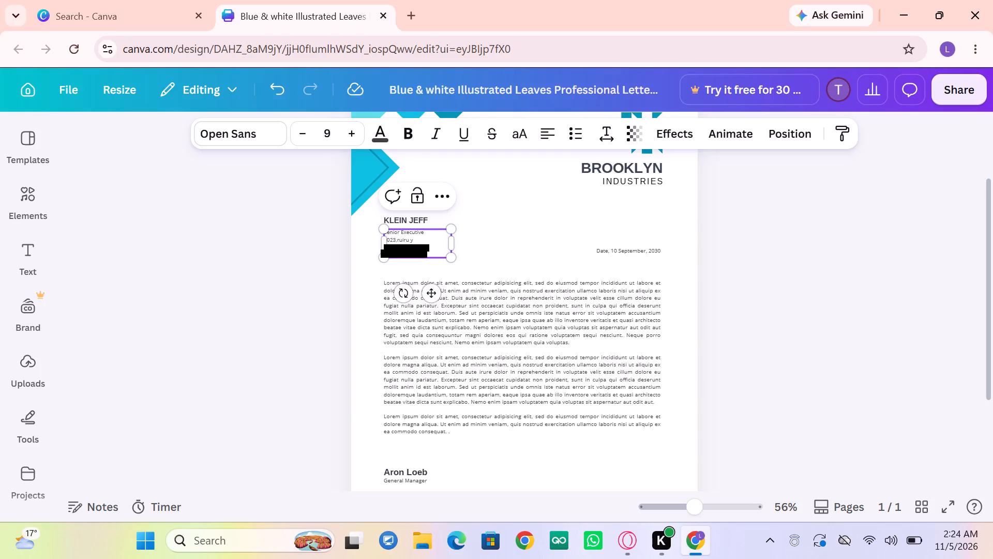
left_click(398, 254)
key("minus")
left_click(511, 233)
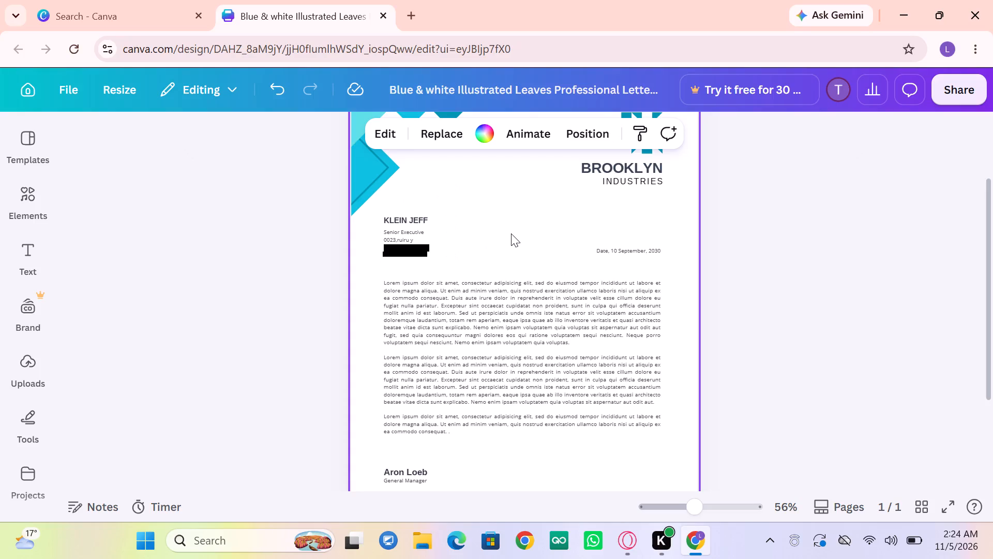
Change the year in the letter's date line to 2026.
left_click(645, 248)
left_click(655, 249)
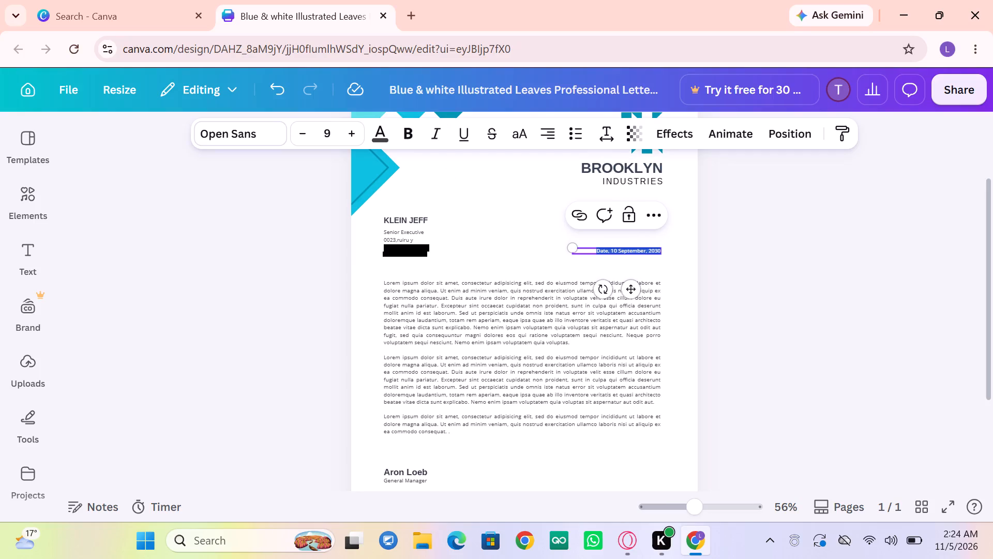
left_click(659, 249)
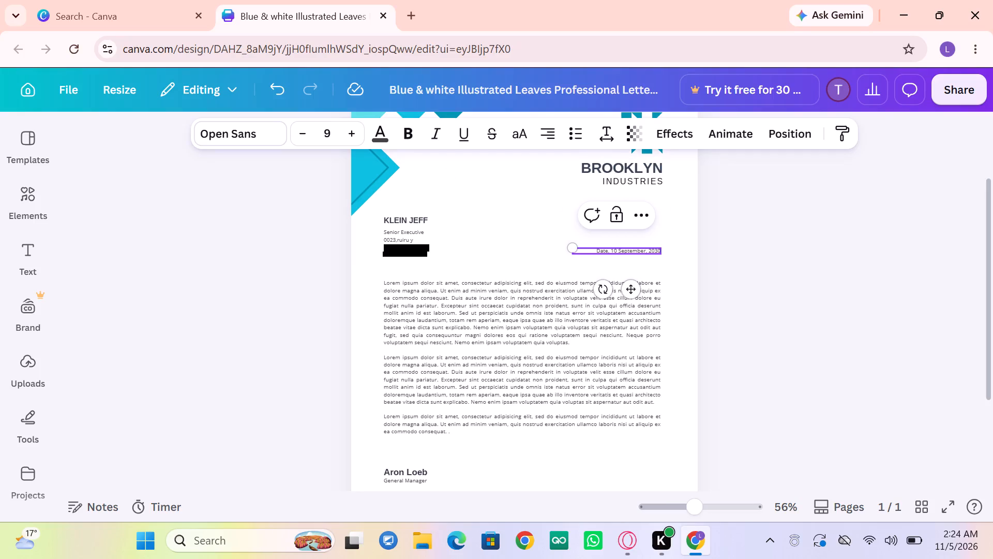
key("BackSpace")
key("BackSpace")
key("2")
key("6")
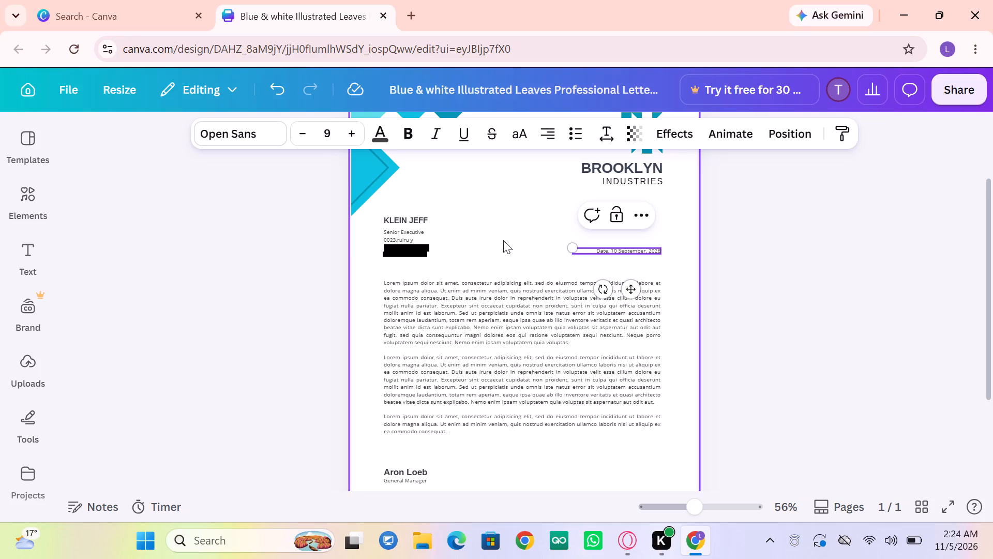
left_click(499, 240)
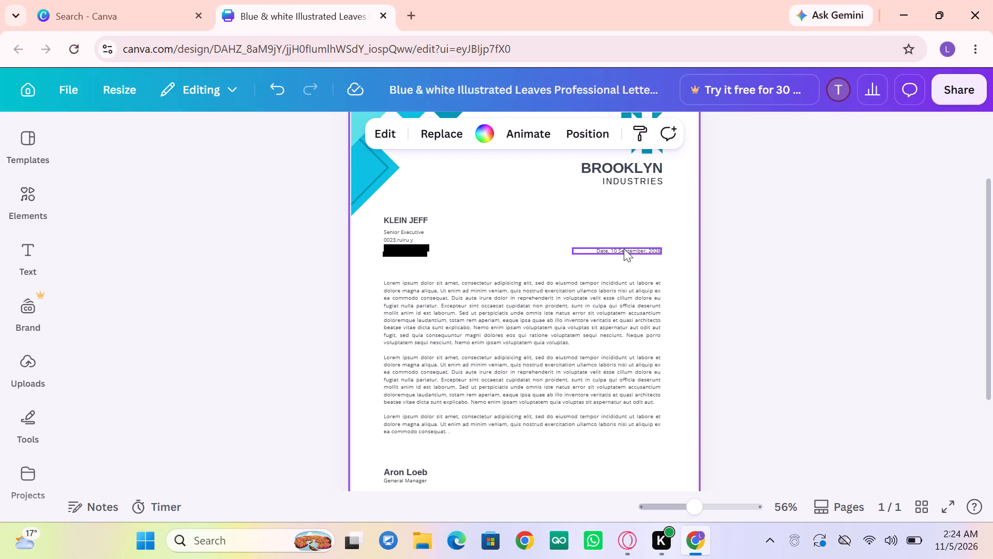
Replace the month in the letter's date line with December.
left_click(624, 248)
left_click(633, 248)
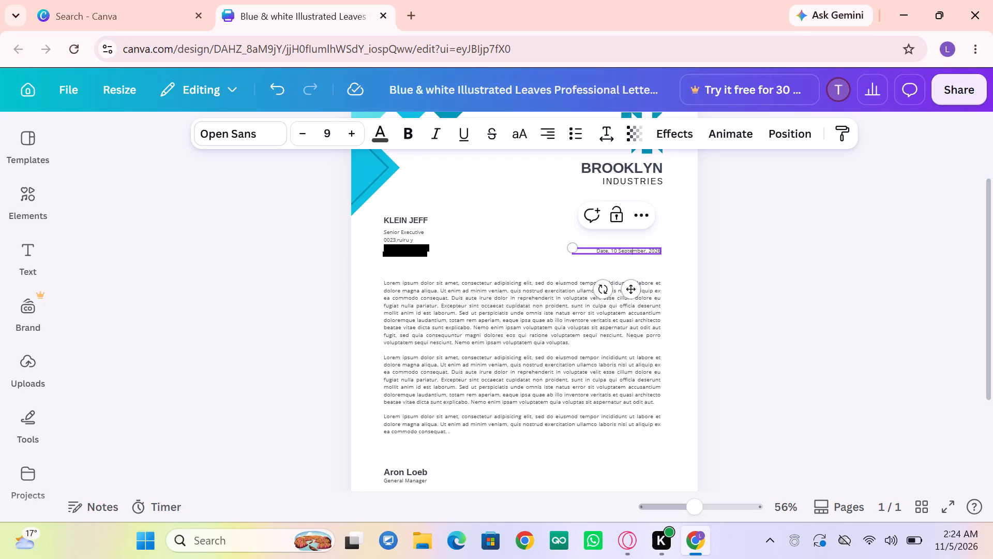
left_click(643, 249)
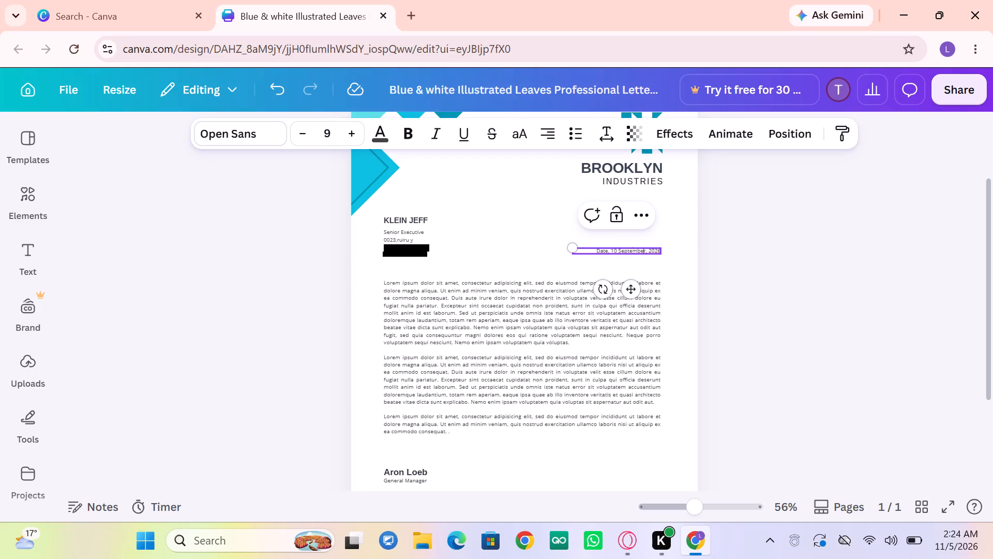
left_click(645, 249)
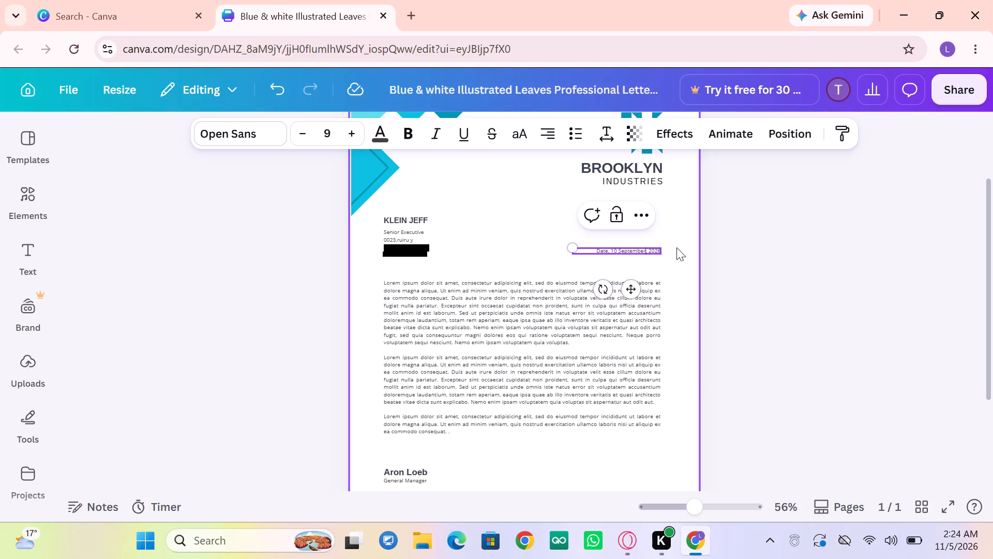
key("BackSpace")
key("BackSpace")
key("BackSpace")
key("BackSpace")
key("BackSpace")
key("BackSpace")
key("BackSpace")
key("BackSpace")
key("BackSpace")
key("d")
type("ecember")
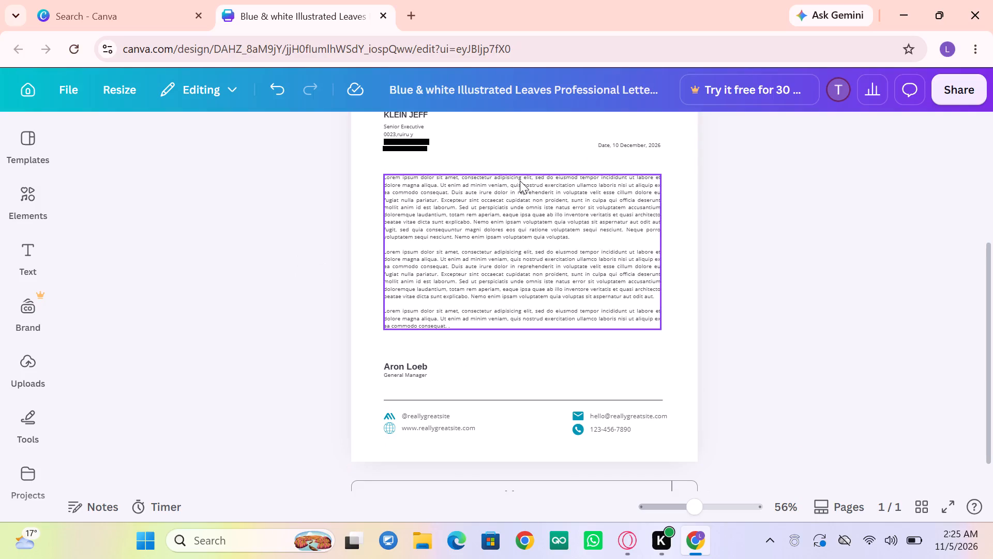
Remove the stray trailing letter and space after the town name in the sender's contact details.
left_click(415, 131)
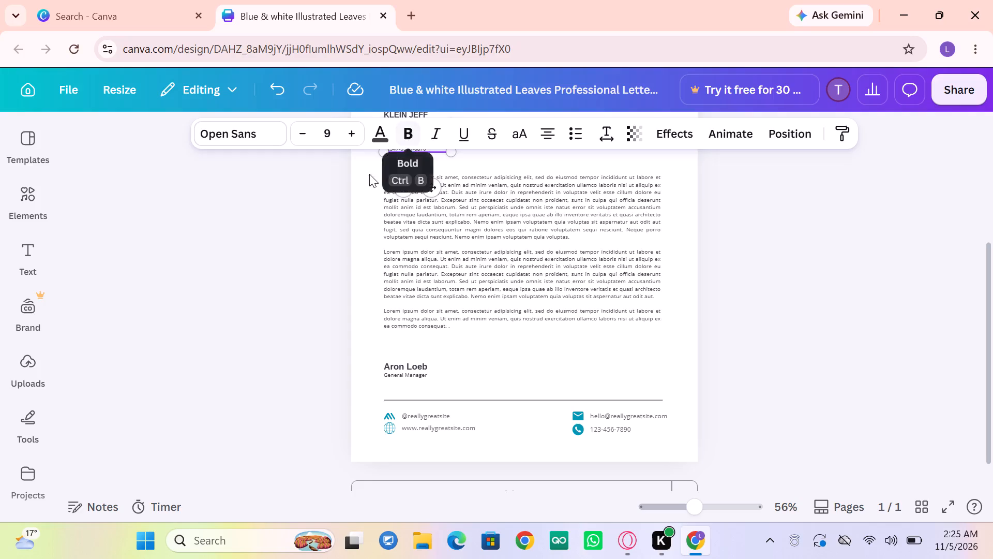
left_click(350, 194)
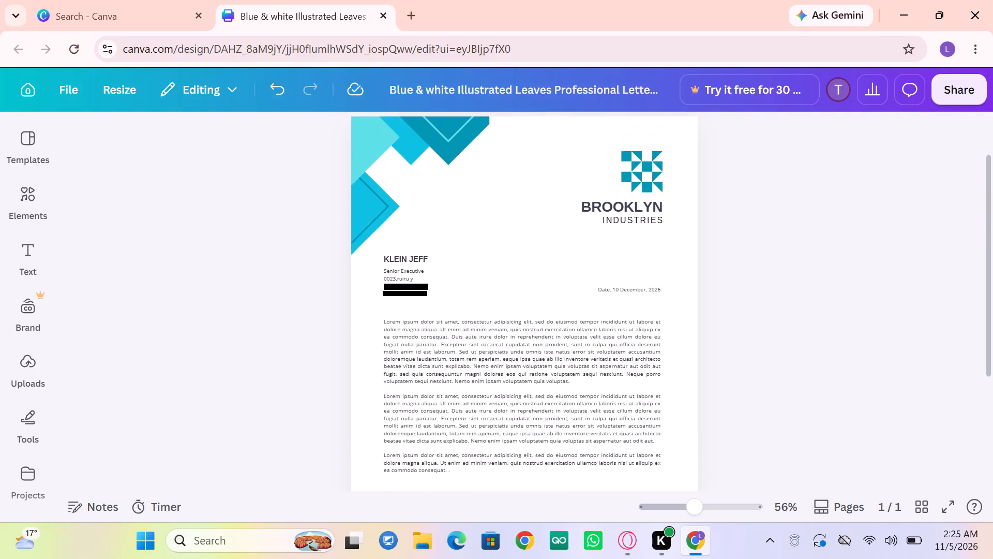
left_click(405, 273)
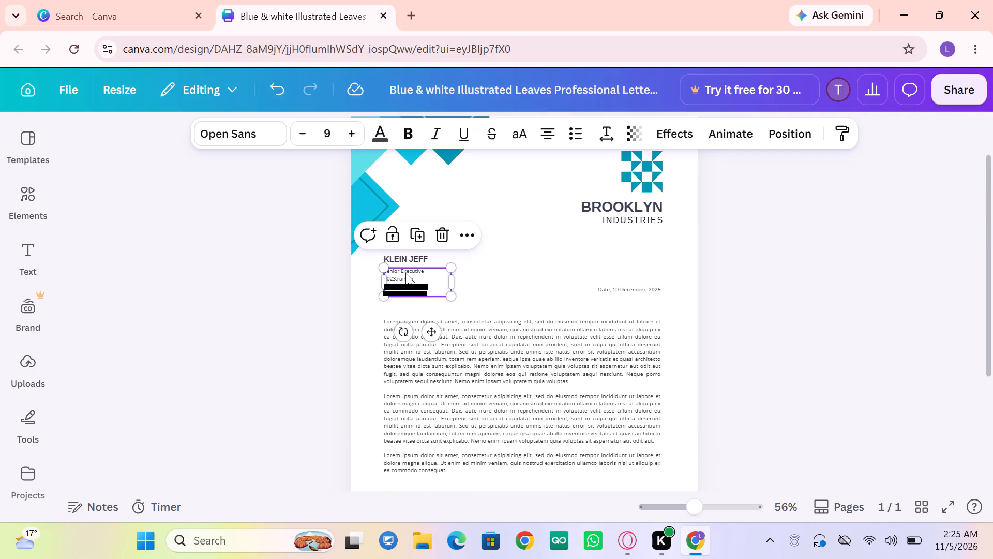
left_click(419, 274)
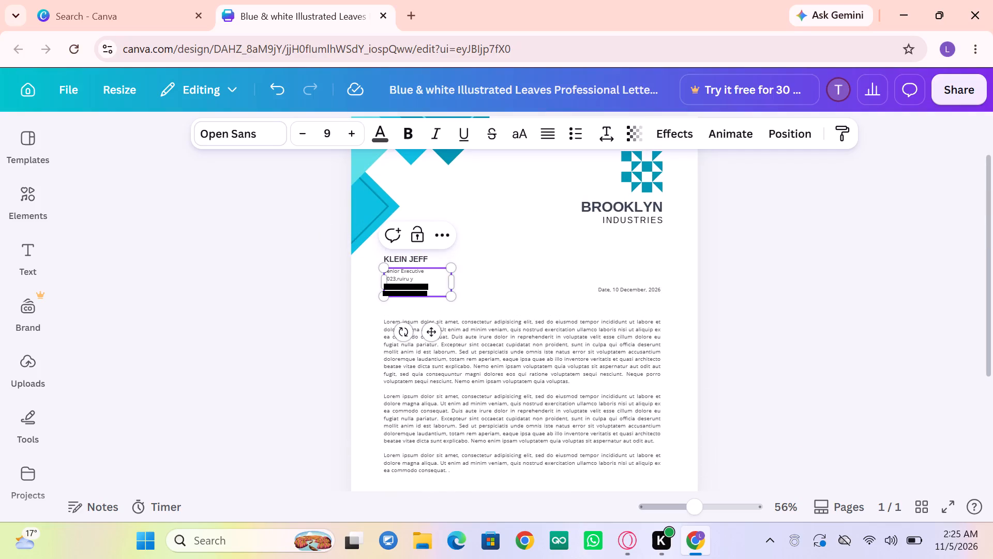
key("BackSpace")
key("BackSpace")
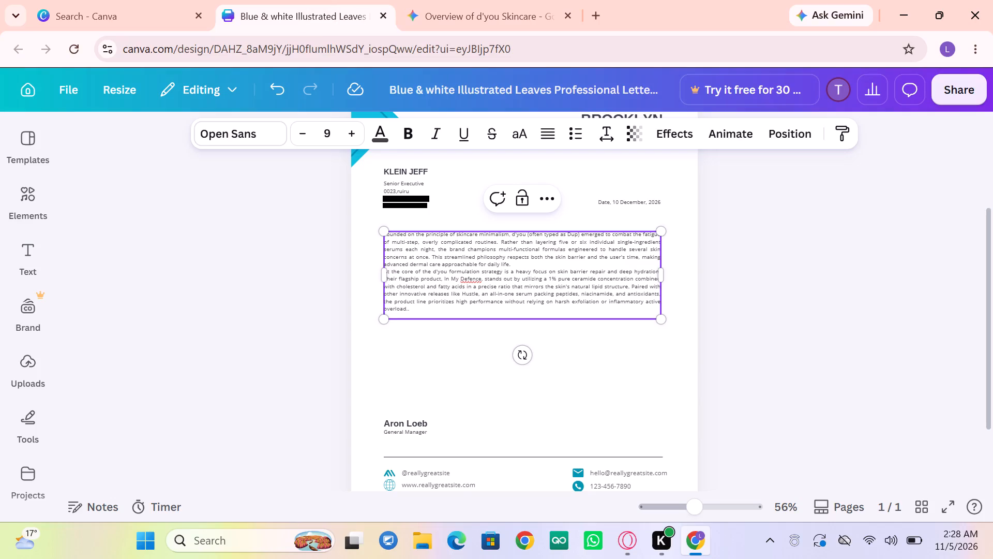
key("ctrl+v")
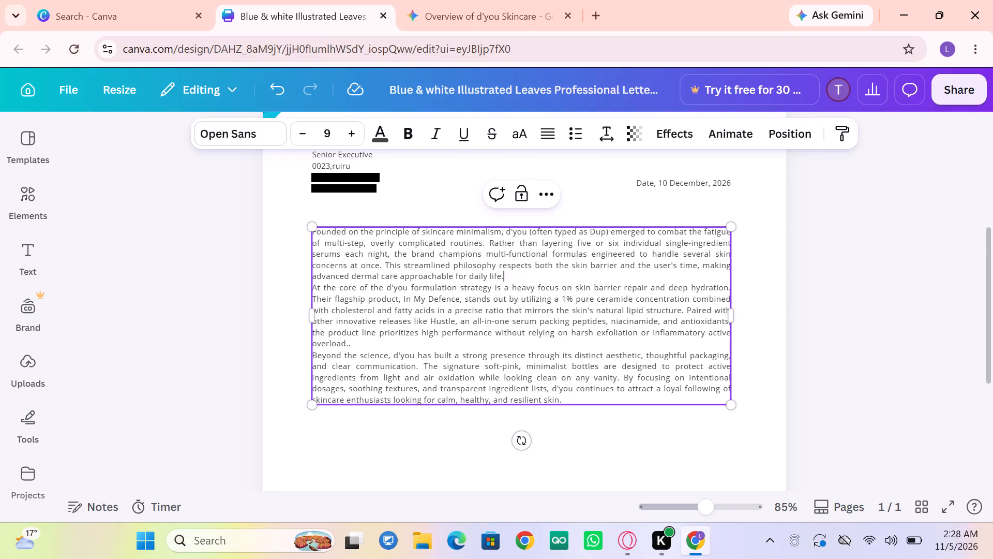
Insert a blank line after the first and second body paragraphs to separate the three paragraphs.
key("Return")
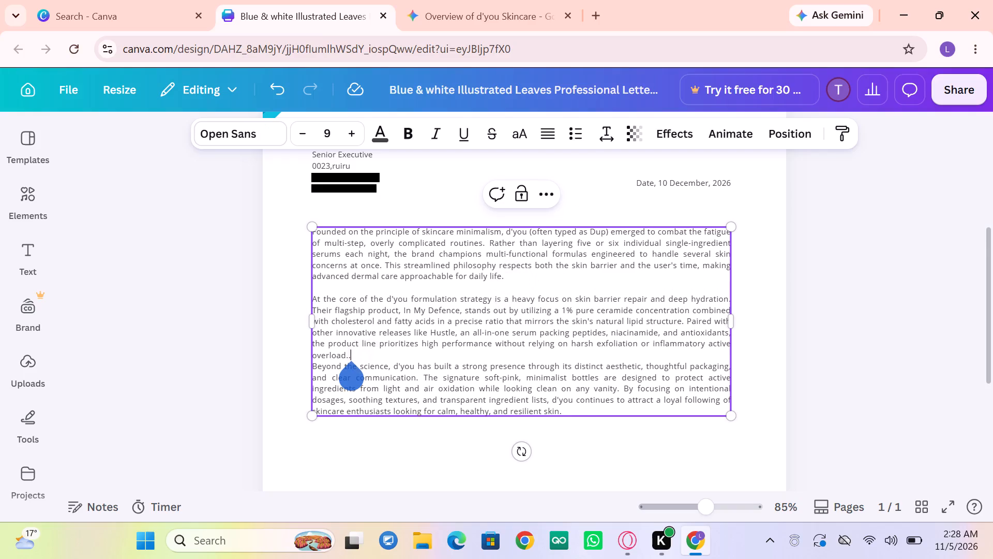
key("Return")
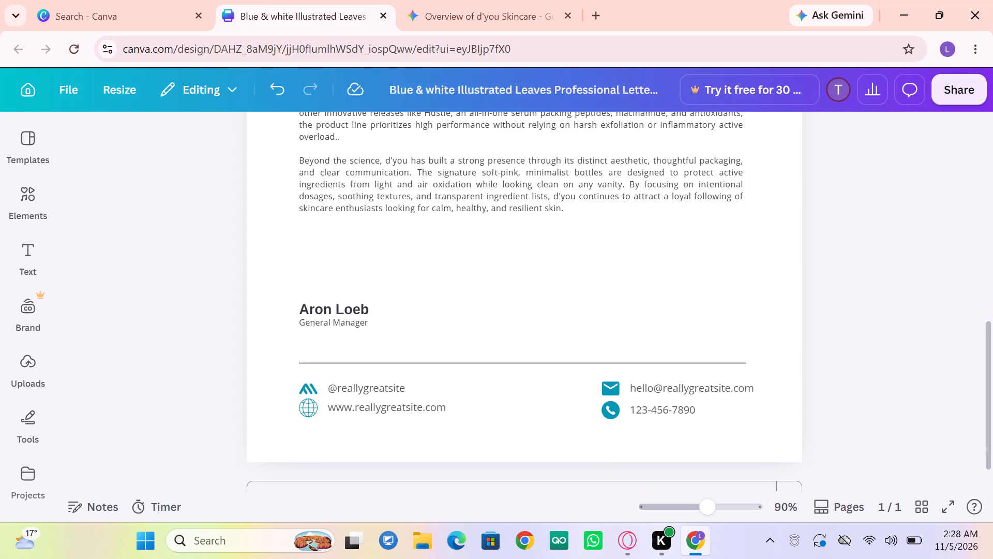
Clear the placeholder email address in the letterhead's footer.
left_click(679, 386)
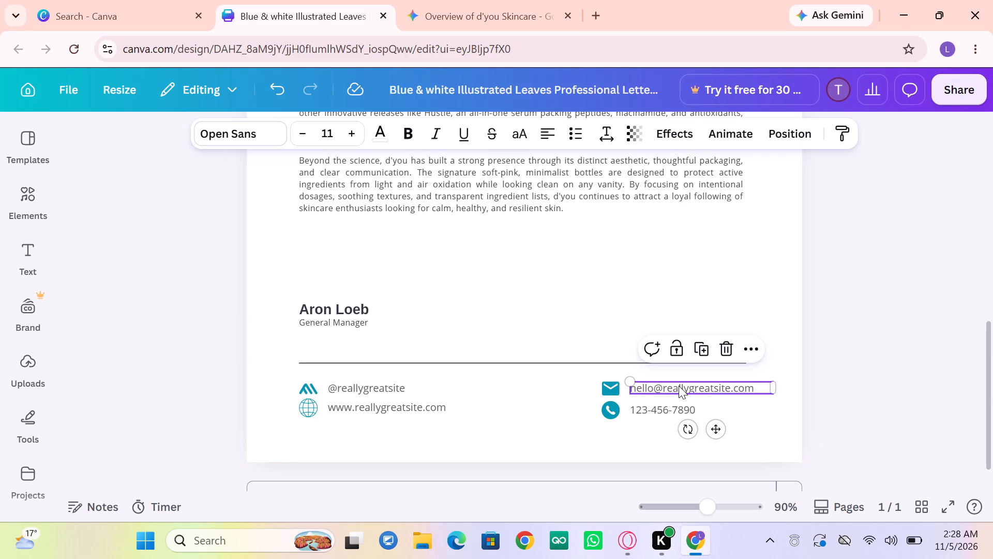
double_click(679, 386)
key("BackSpace")
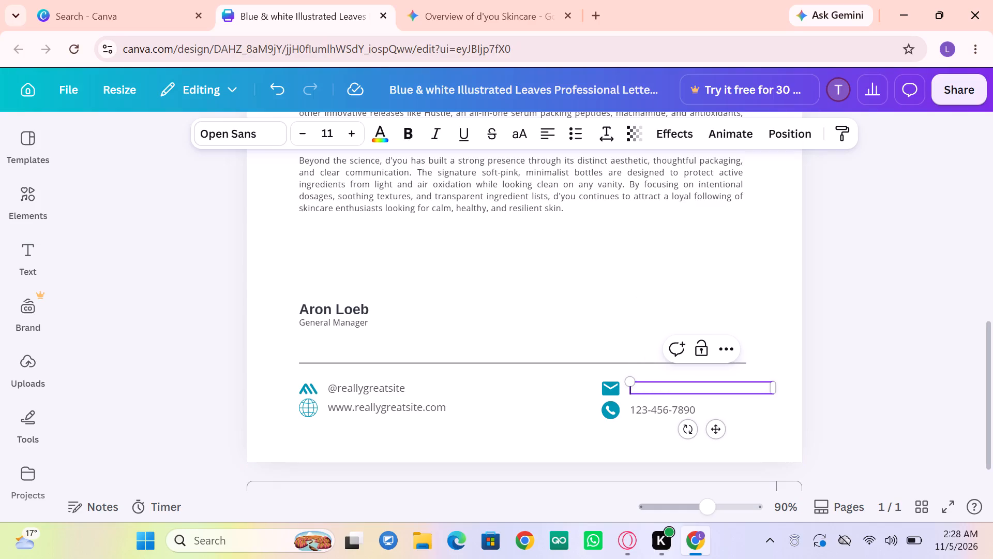
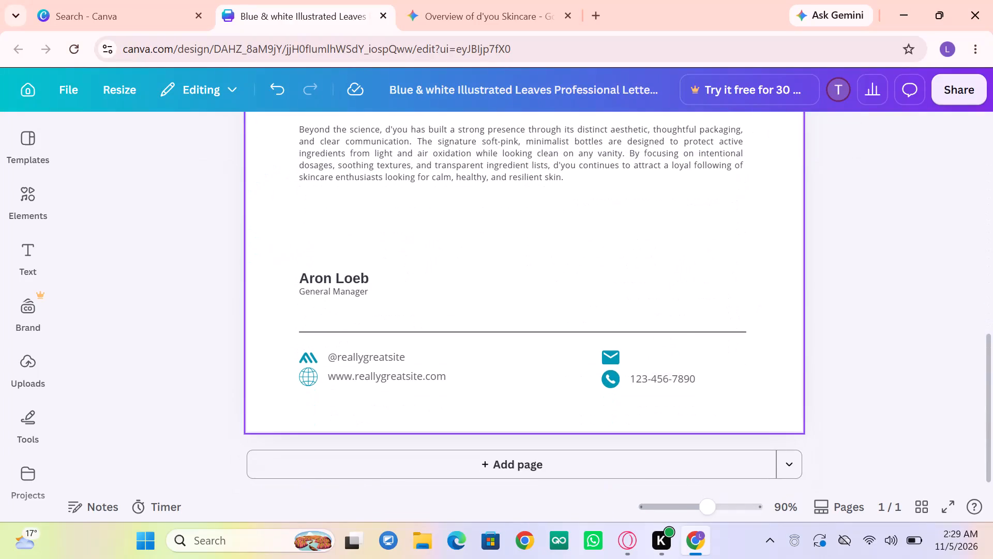
Undo the last edit made to the letterhead's footer.
key("ctrl+z")
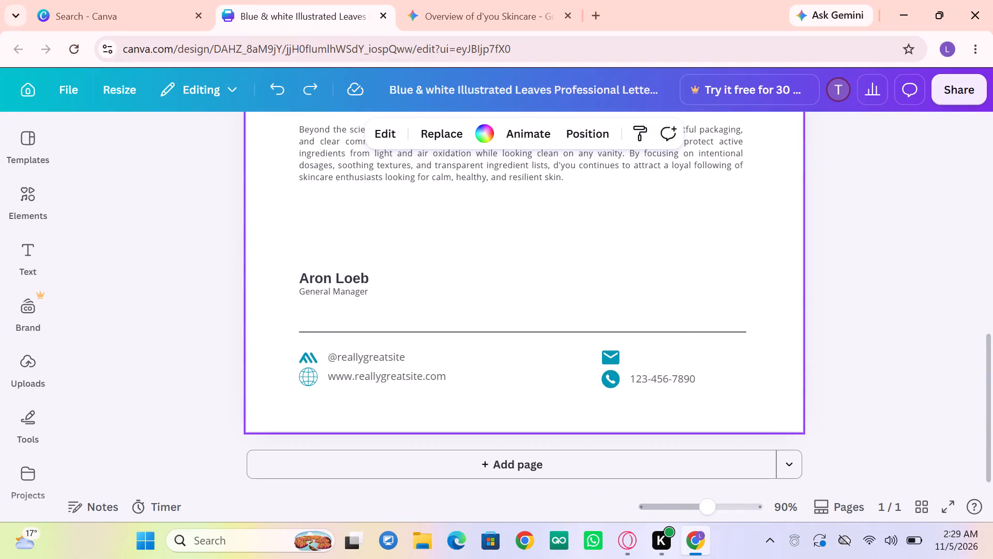
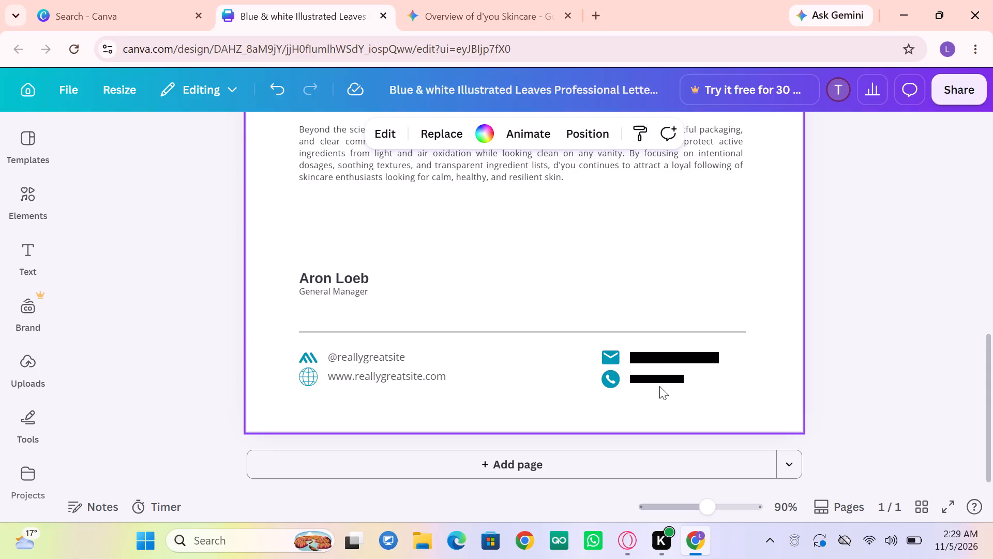
Insert two hyphens into the phone number in the letterhead's footer.
left_click(660, 383)
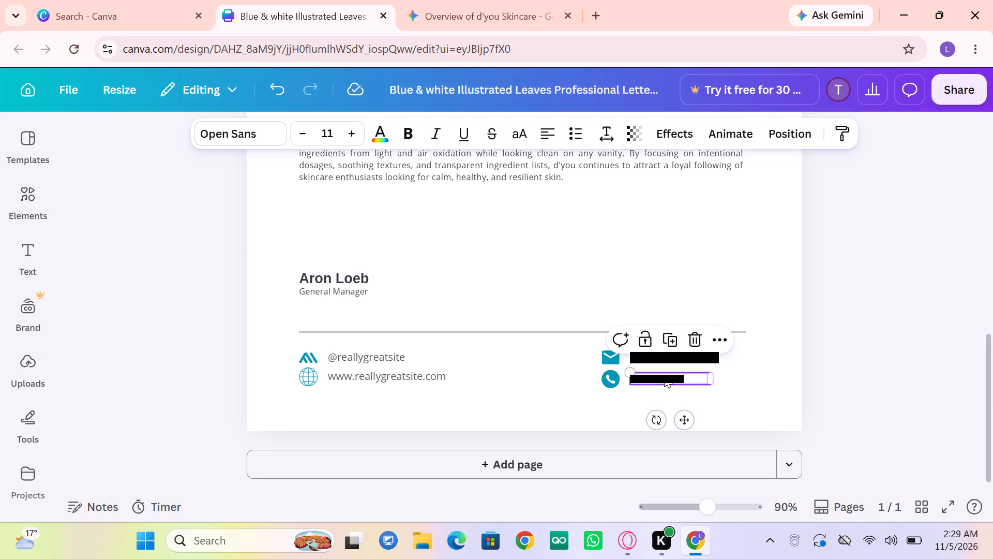
left_click(664, 375)
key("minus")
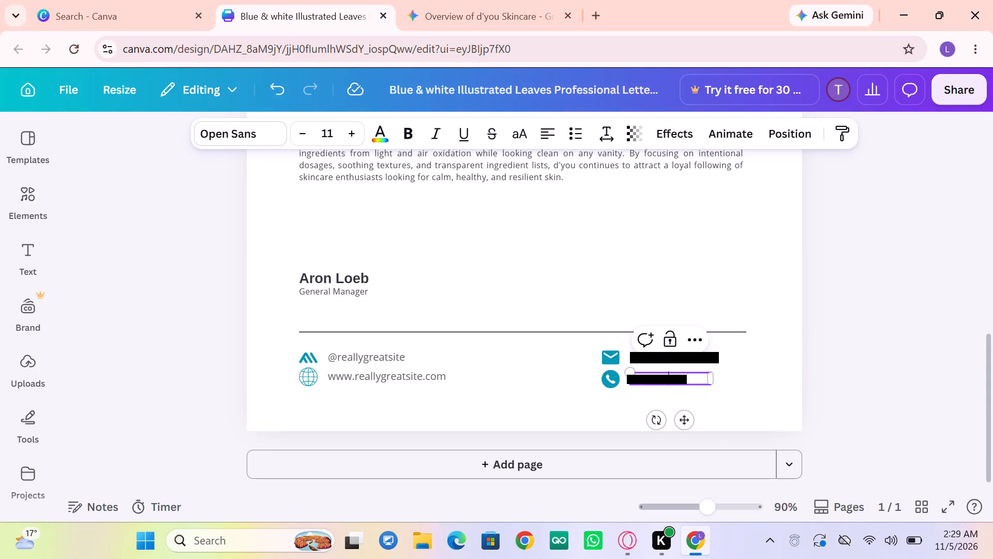
left_click(647, 378)
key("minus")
left_click(550, 381)
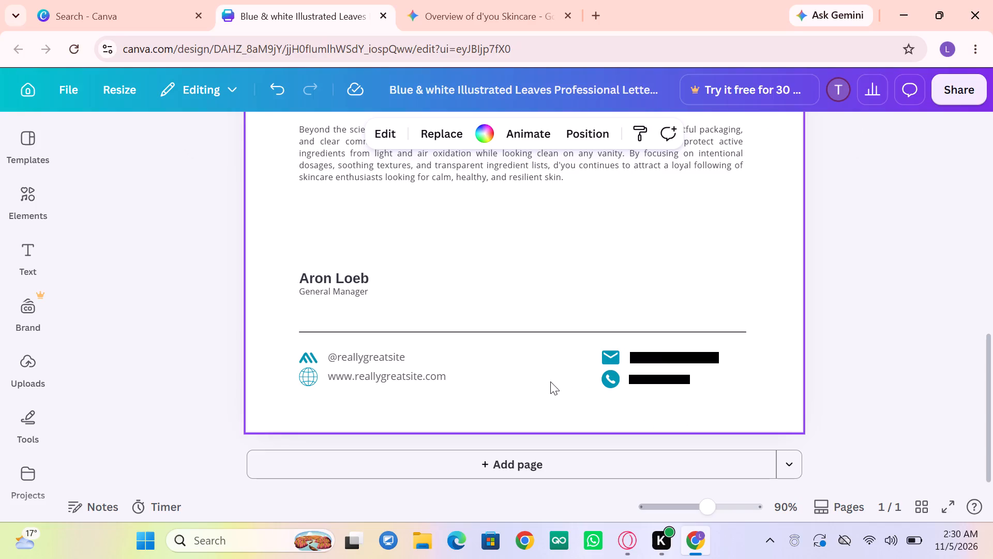
left_click(412, 357)
left_click(394, 355)
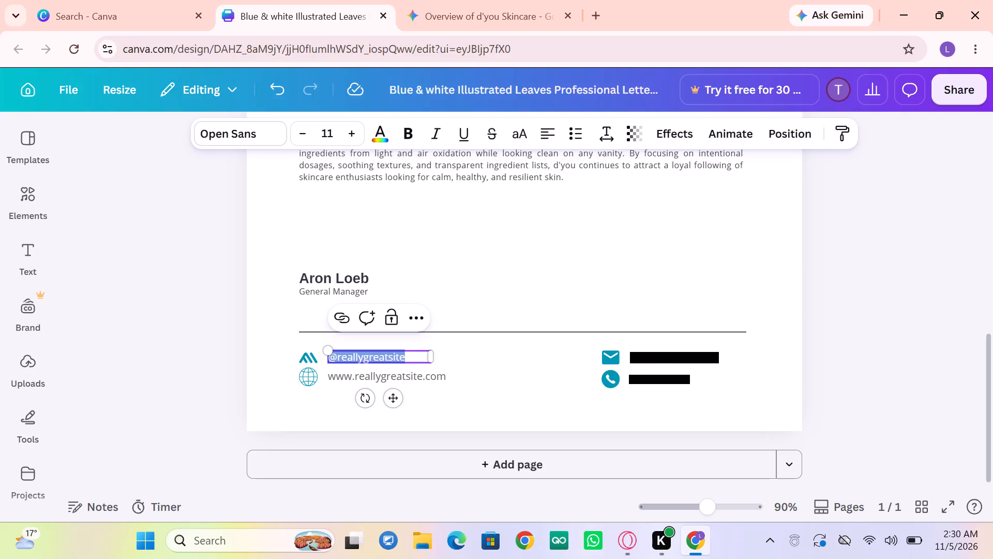
key("BackSpace")
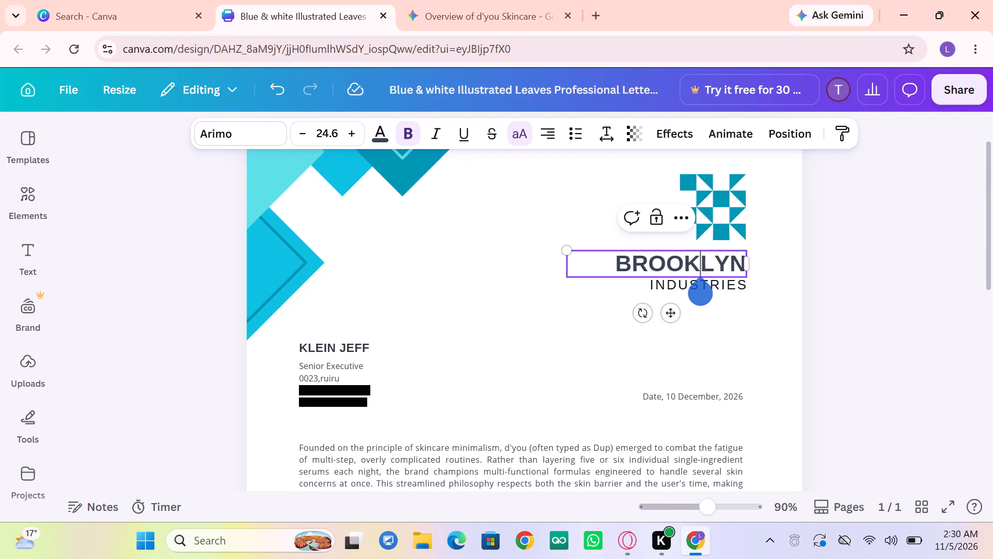
Replace the company name BROOKLYN above INDUSTRIES with D'YOU.
left_click(643, 261)
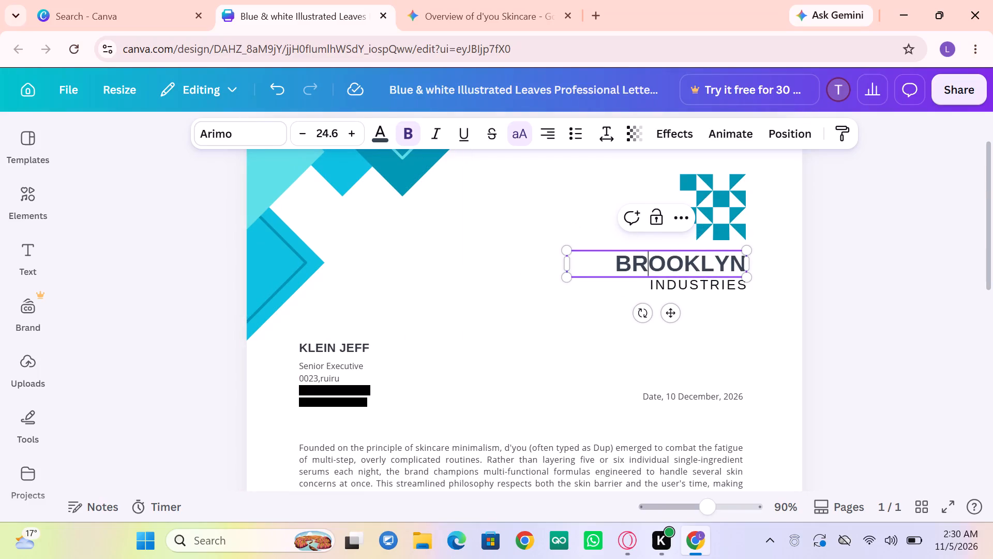
left_click(643, 261)
double_click(643, 261)
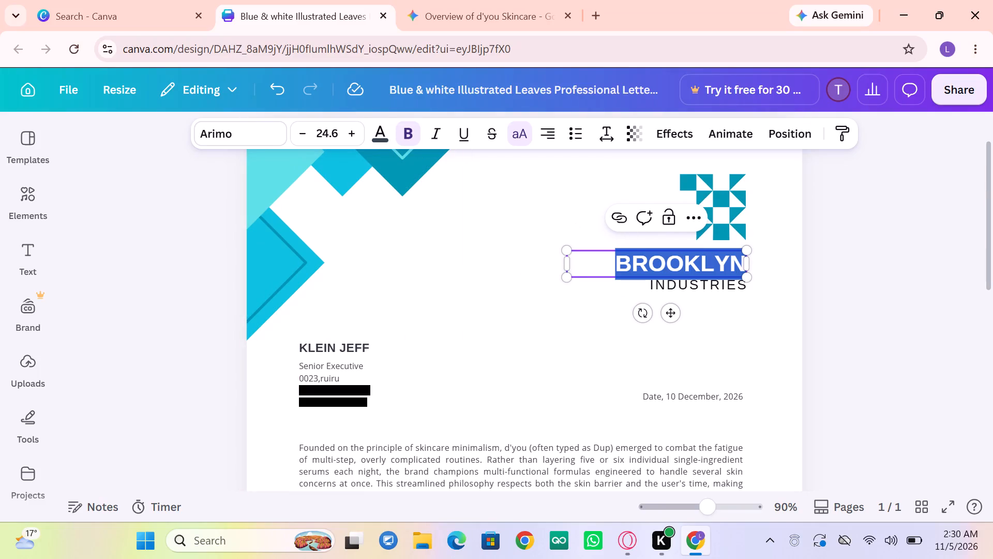
key("BackSpace")
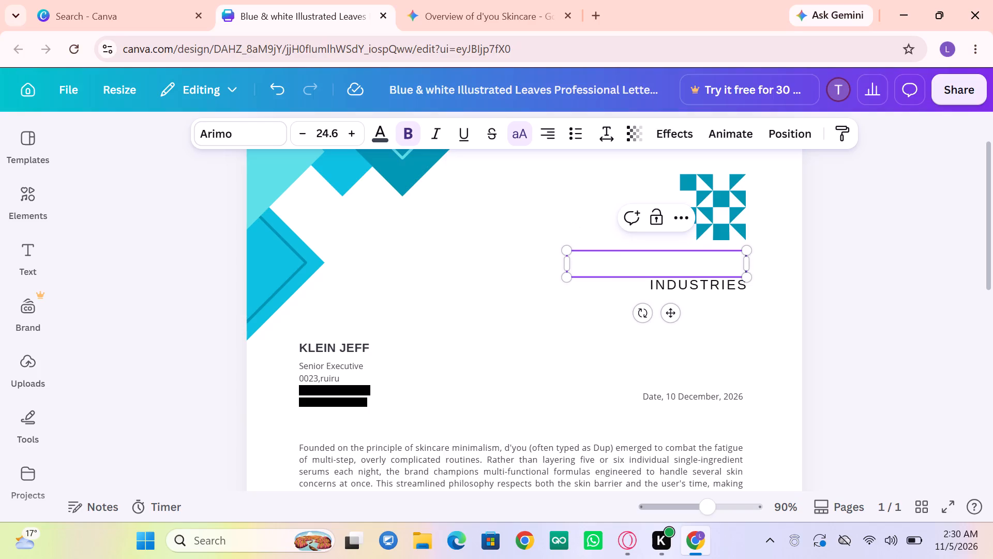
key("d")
key("apostrophe")
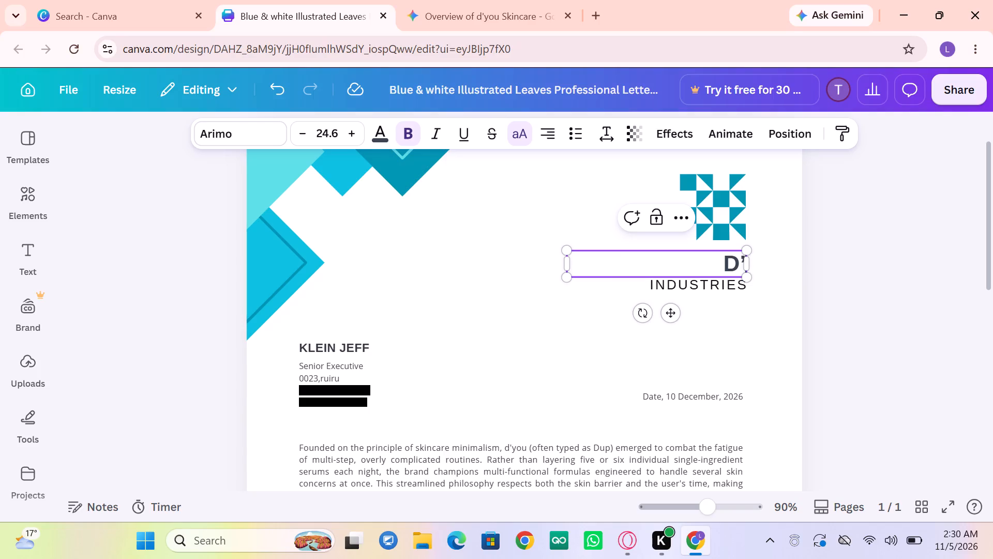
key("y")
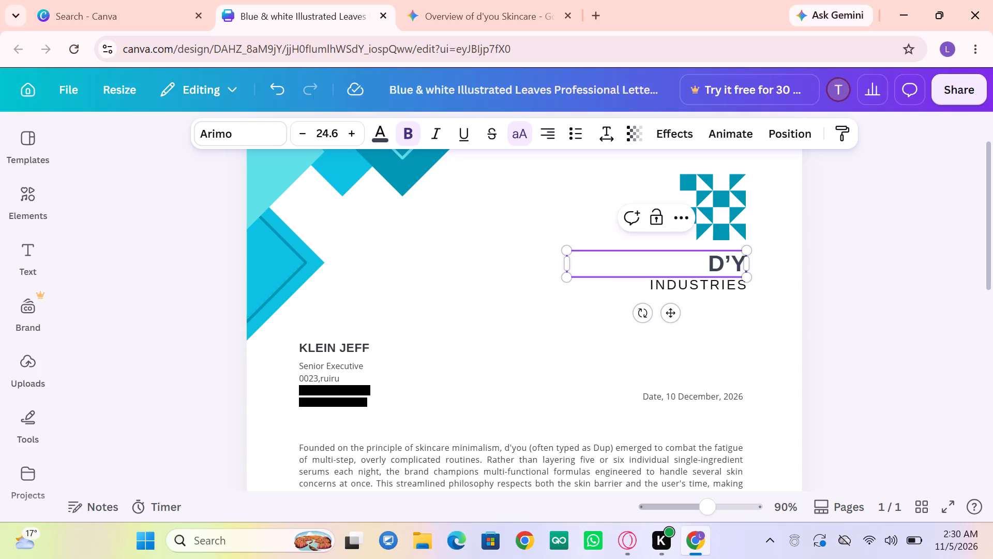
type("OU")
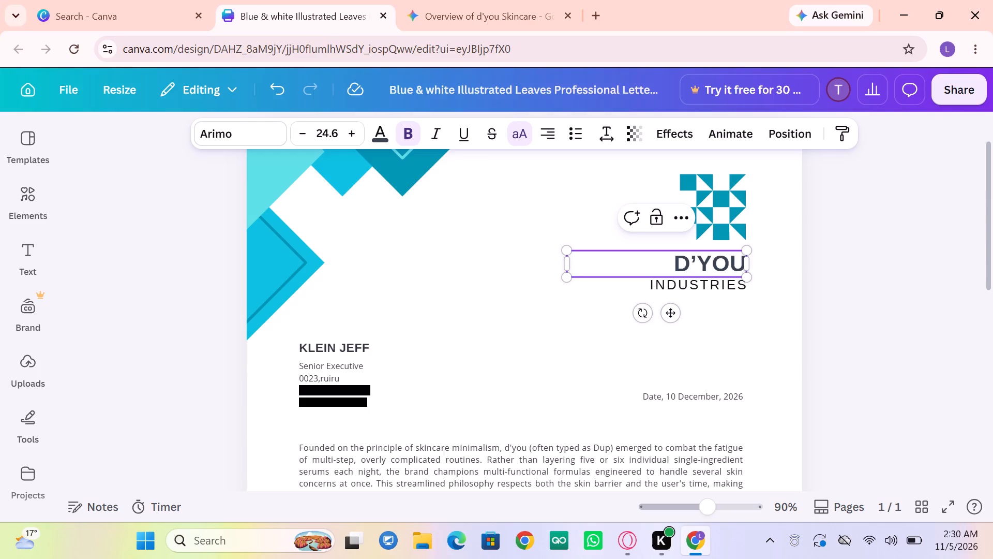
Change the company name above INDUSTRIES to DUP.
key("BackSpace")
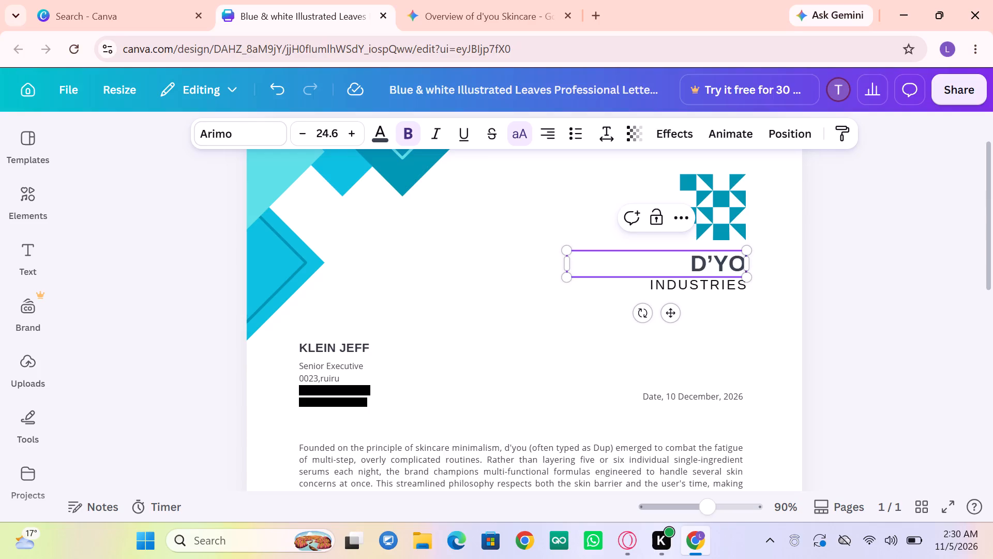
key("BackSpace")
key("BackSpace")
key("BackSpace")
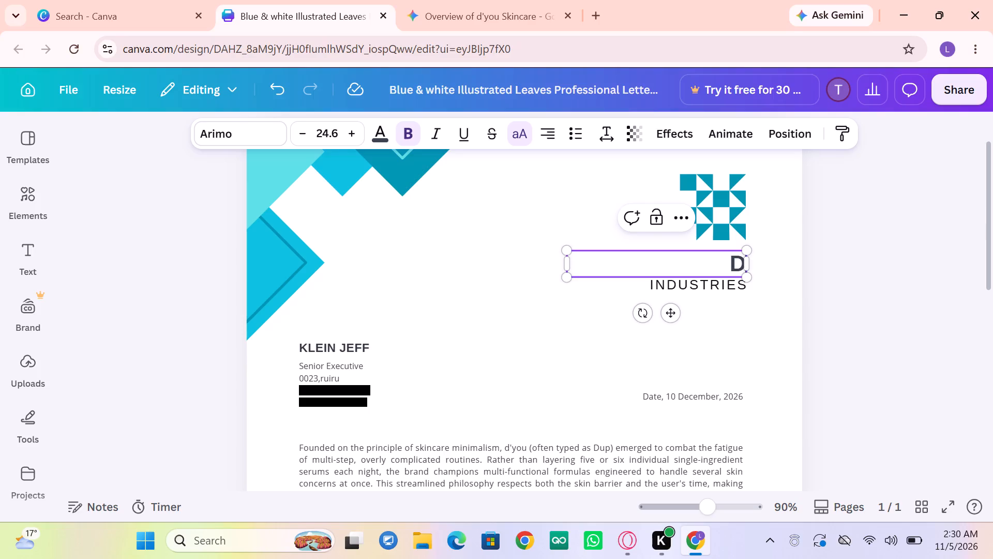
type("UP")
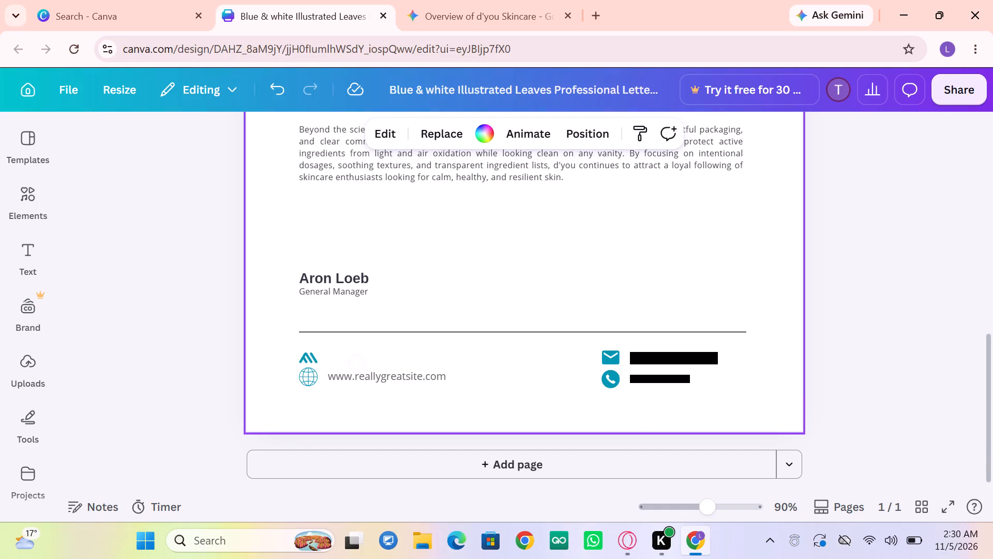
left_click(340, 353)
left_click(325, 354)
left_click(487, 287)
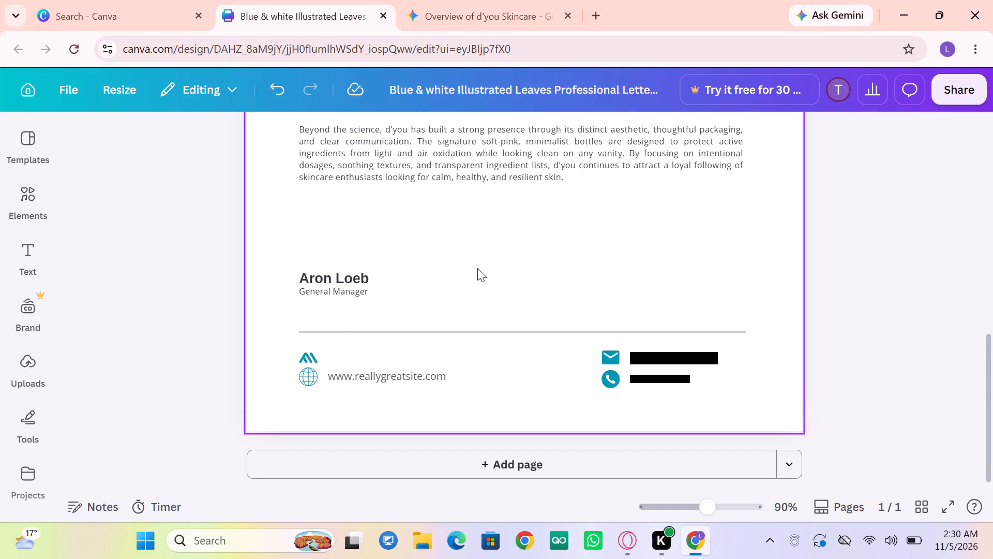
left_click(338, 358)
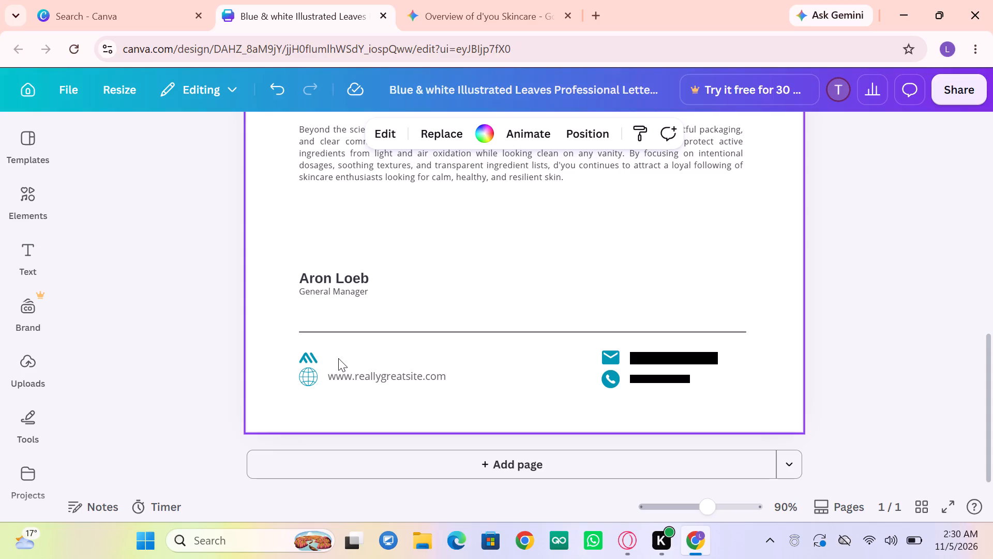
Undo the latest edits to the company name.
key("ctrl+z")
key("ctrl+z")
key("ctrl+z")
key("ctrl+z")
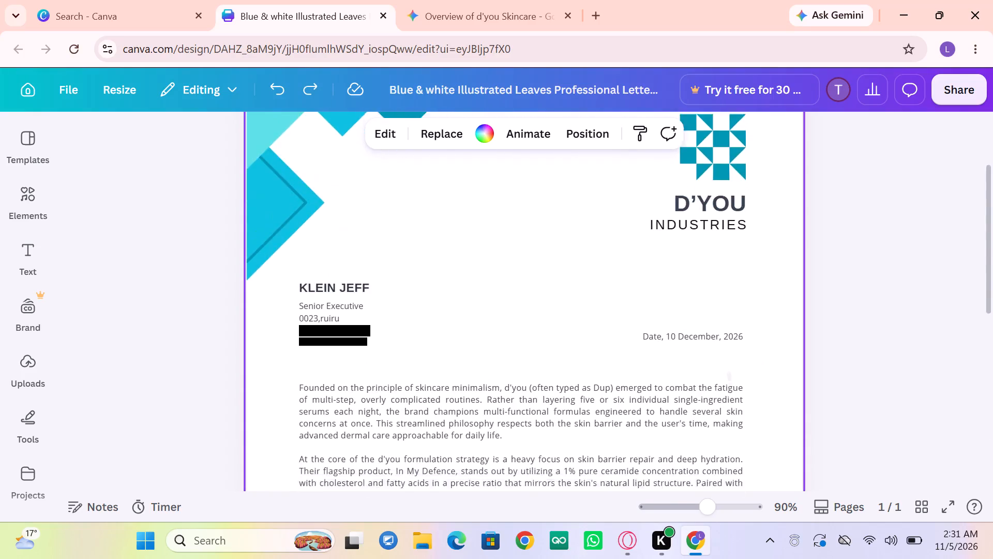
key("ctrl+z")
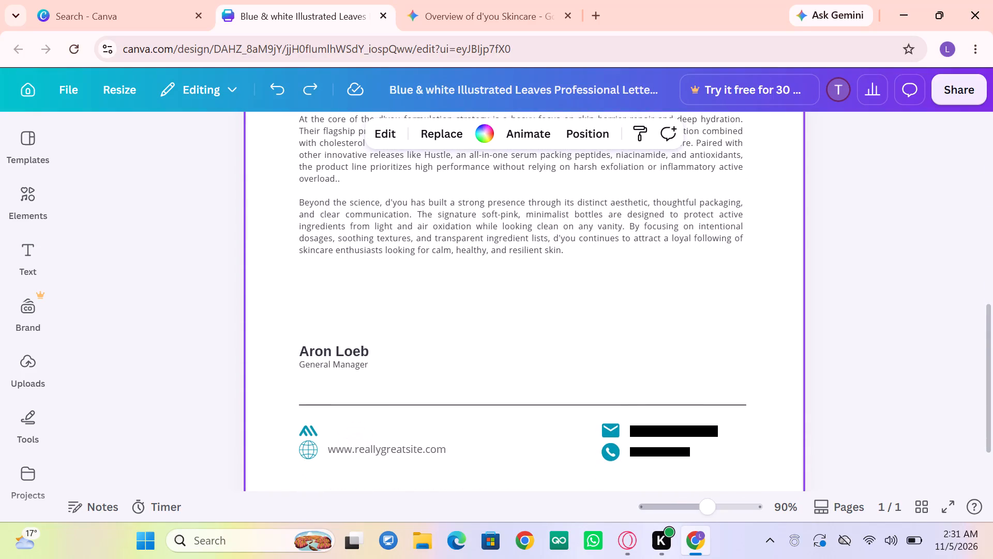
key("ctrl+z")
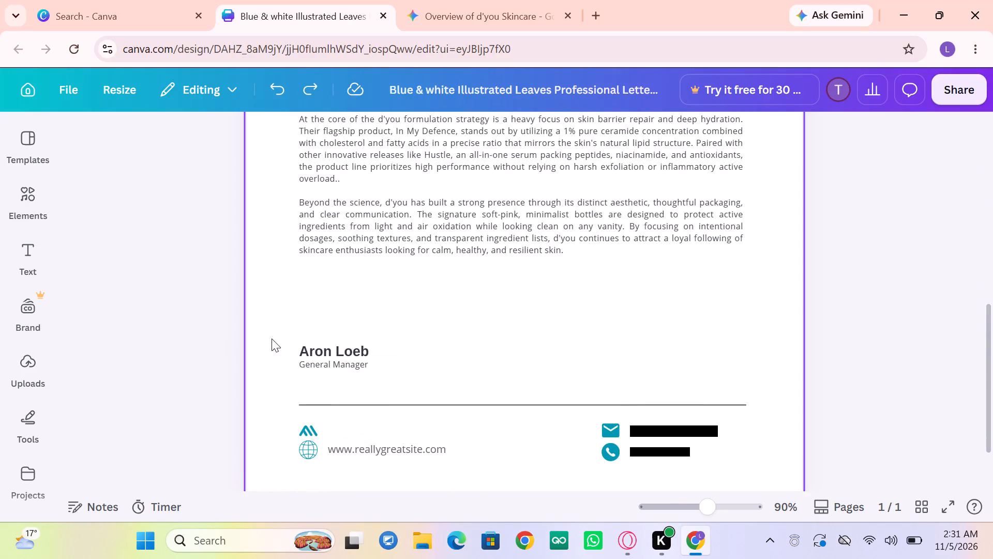
Delete the social handle's icon above the globe icon in the footer.
left_click(105, 14)
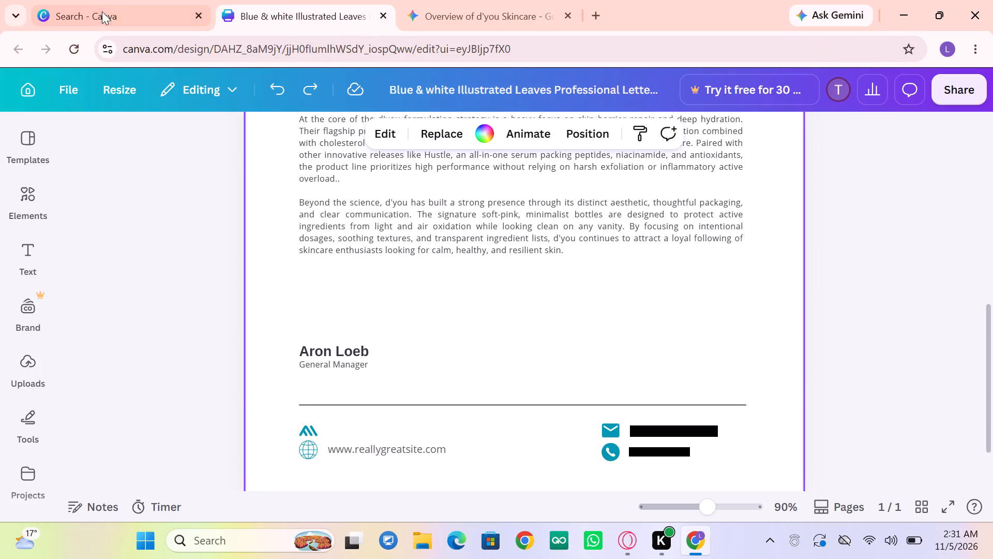
triple_click(366, 435)
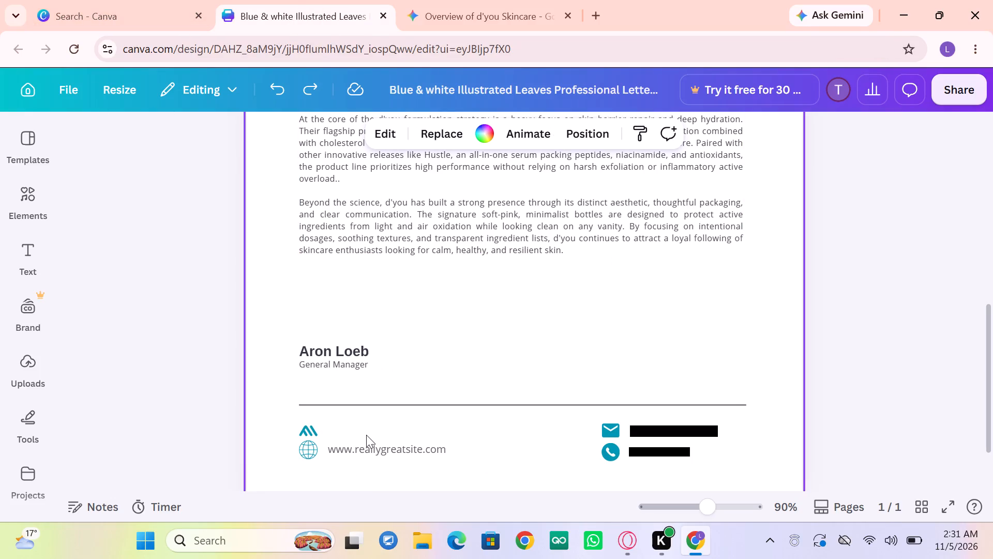
double_click(351, 427)
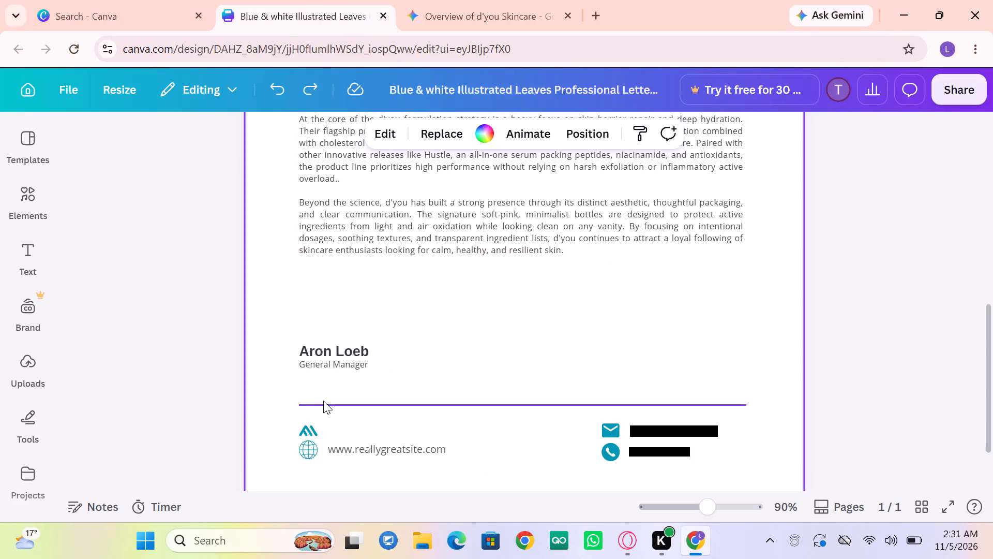
left_click(305, 430)
key("BackSpace")
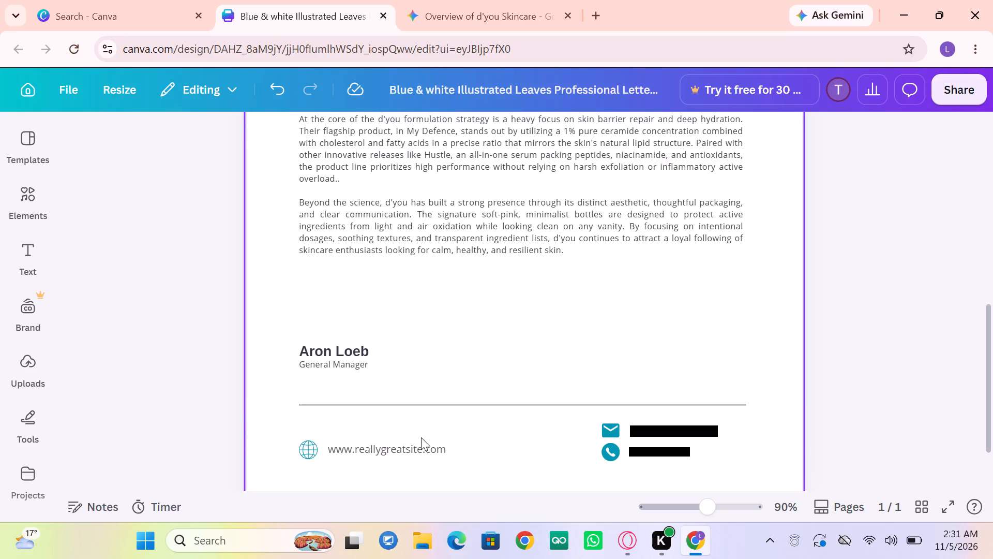
double_click(400, 449)
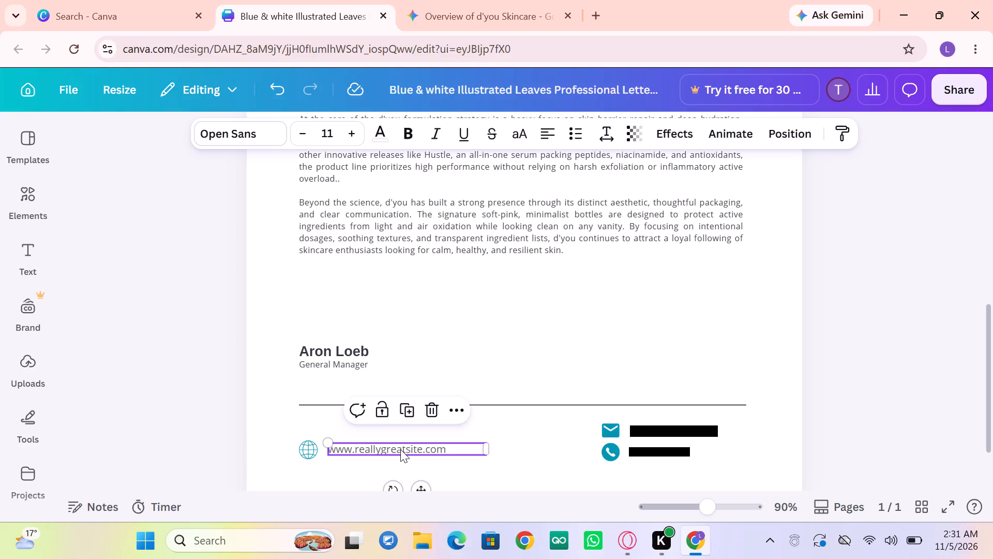
left_click(400, 449)
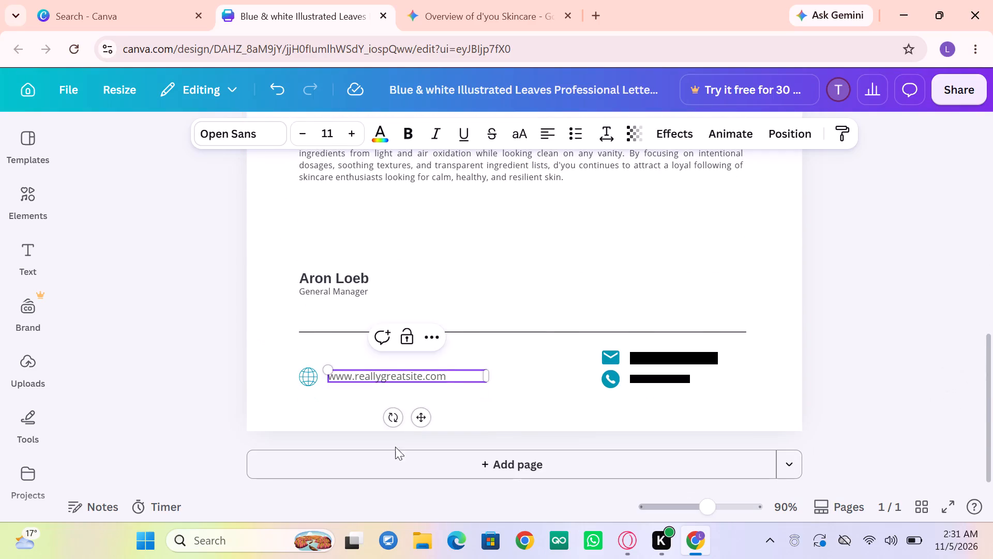
left_click(403, 376)
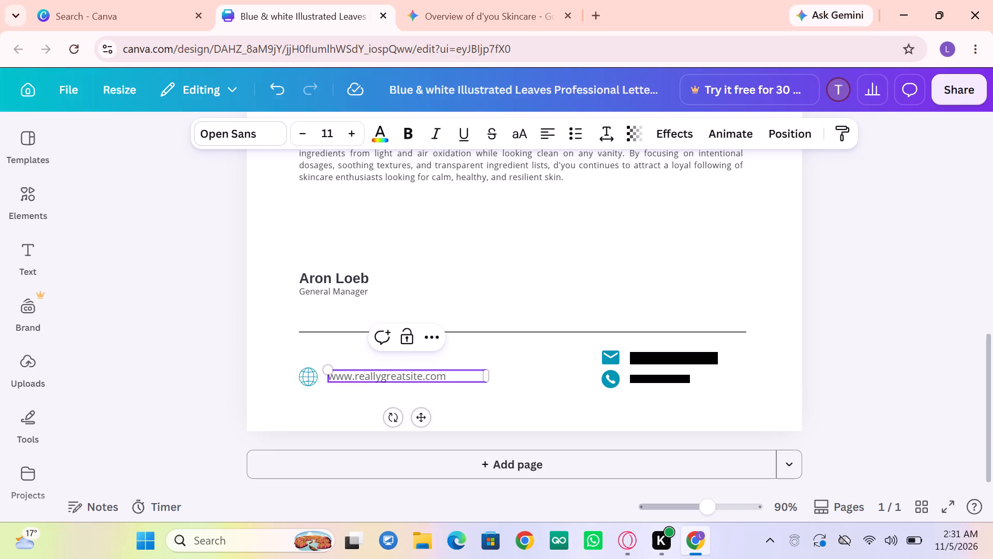
left_click(403, 376)
key("BackSpace")
key("BackSpace")
key("BackSpace")
key("BackSpace")
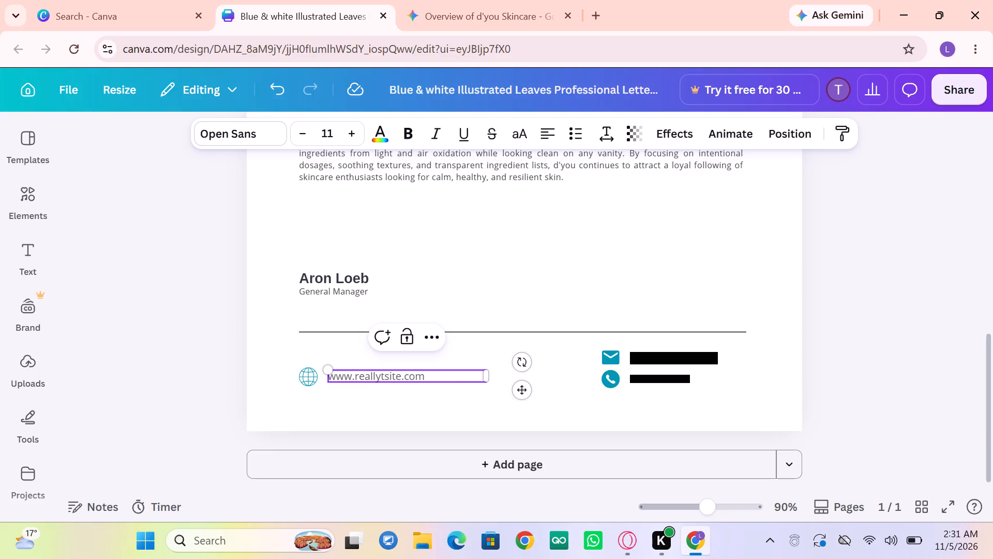
key("BackSpace")
key("BackSpace")
key("BackSpace")
key("BackSpace")
key("BackSpace")
key("BackSpace")
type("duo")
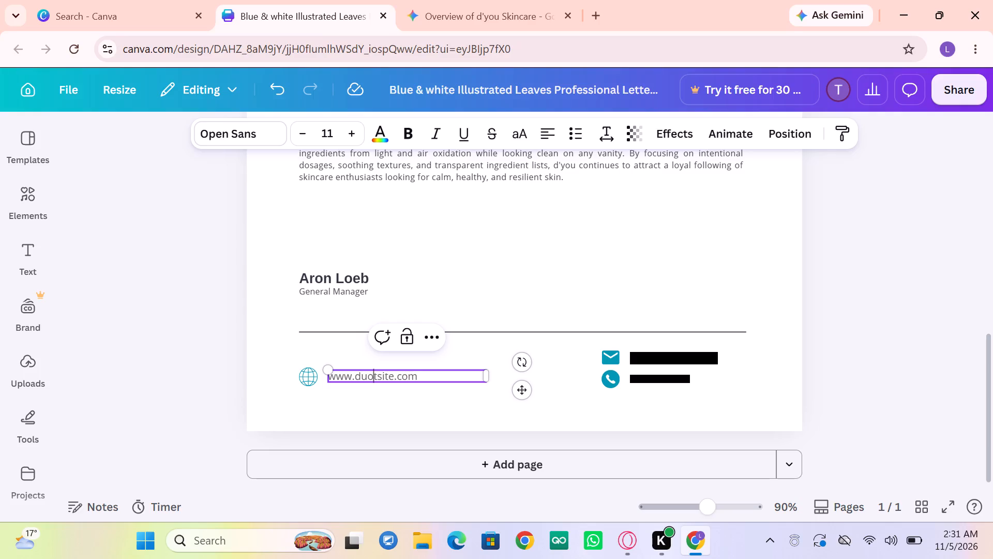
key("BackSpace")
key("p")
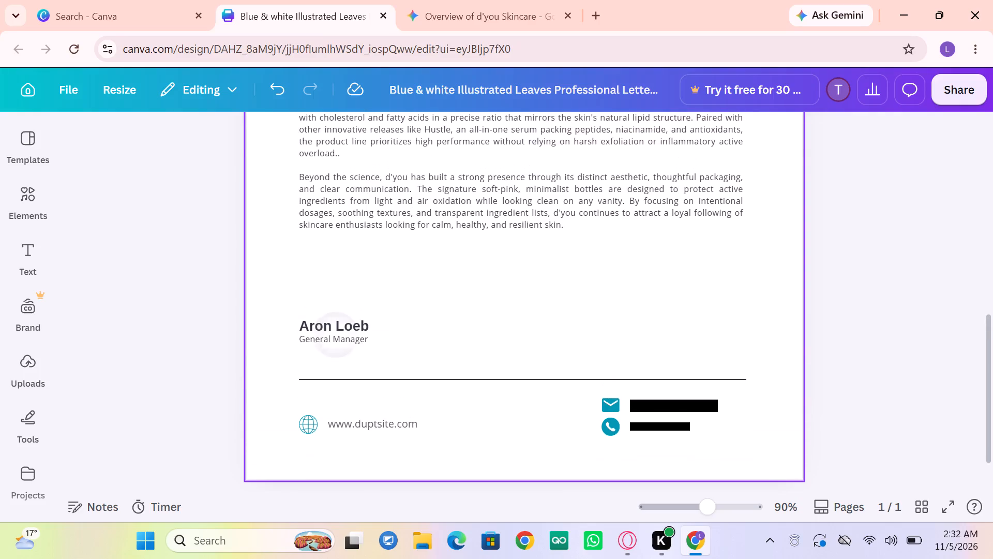
Replace the signatory's name above General Manager with the new signatory's full name in capitals.
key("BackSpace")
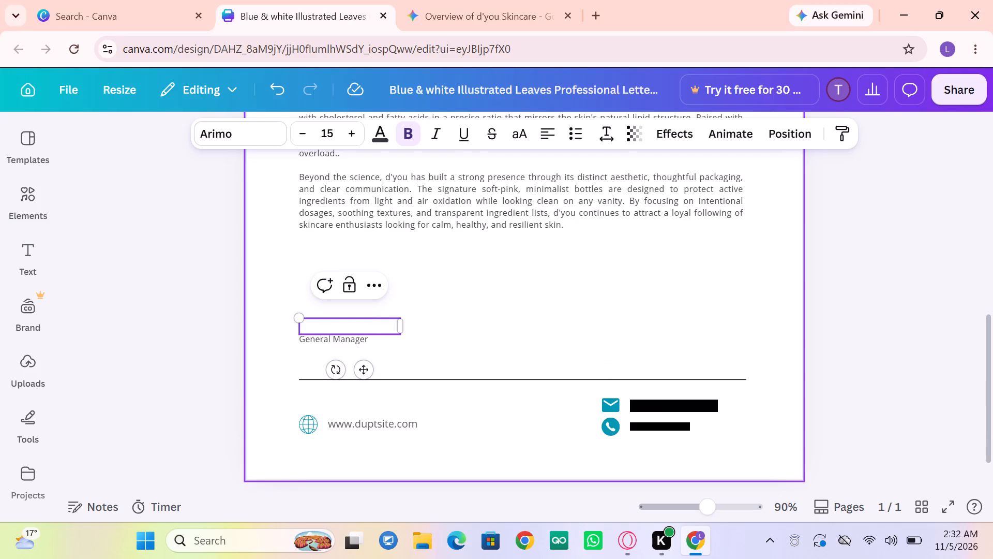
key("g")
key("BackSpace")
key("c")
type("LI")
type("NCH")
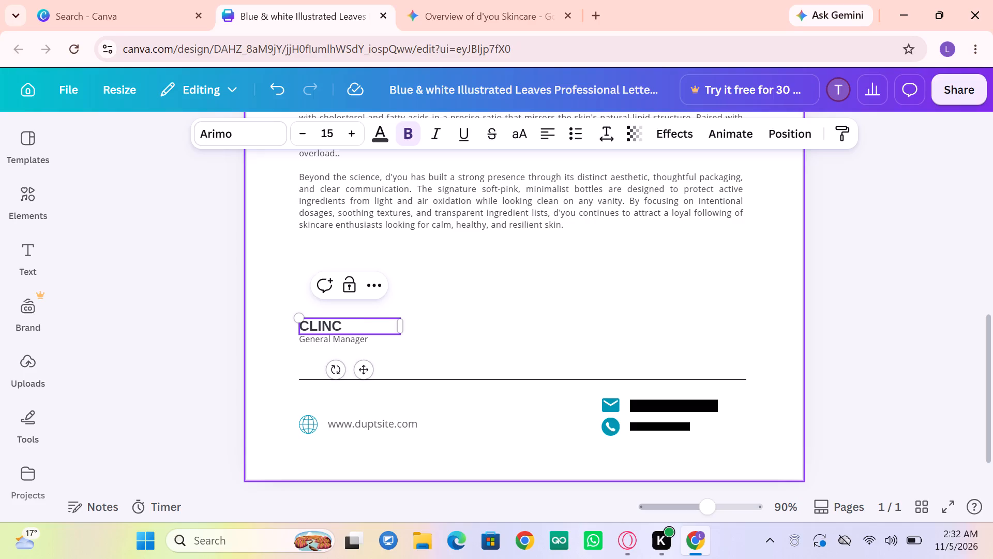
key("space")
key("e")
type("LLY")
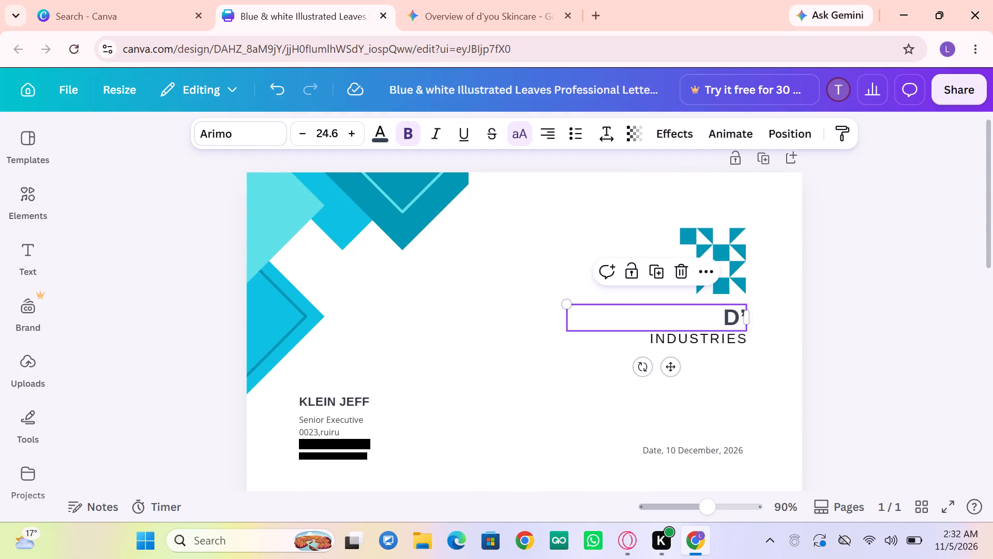
Replace the company name above INDUSTRIES with DUP, removing the leftover apostrophe.
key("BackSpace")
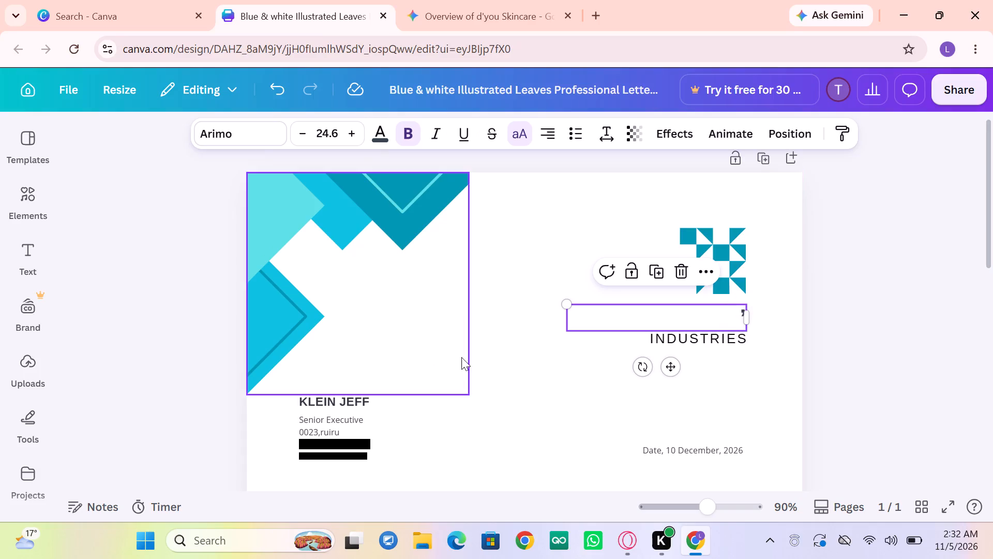
left_click(734, 316)
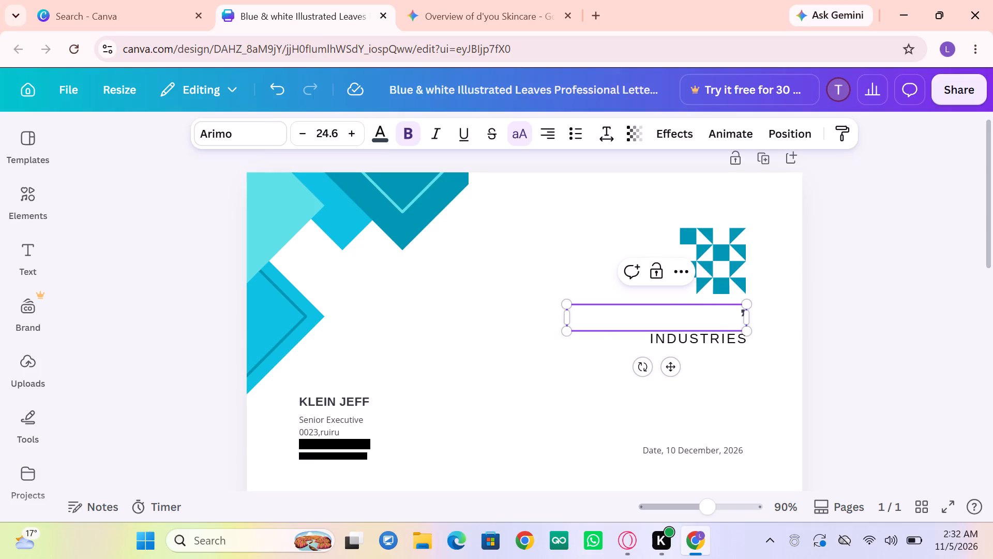
left_click(741, 317)
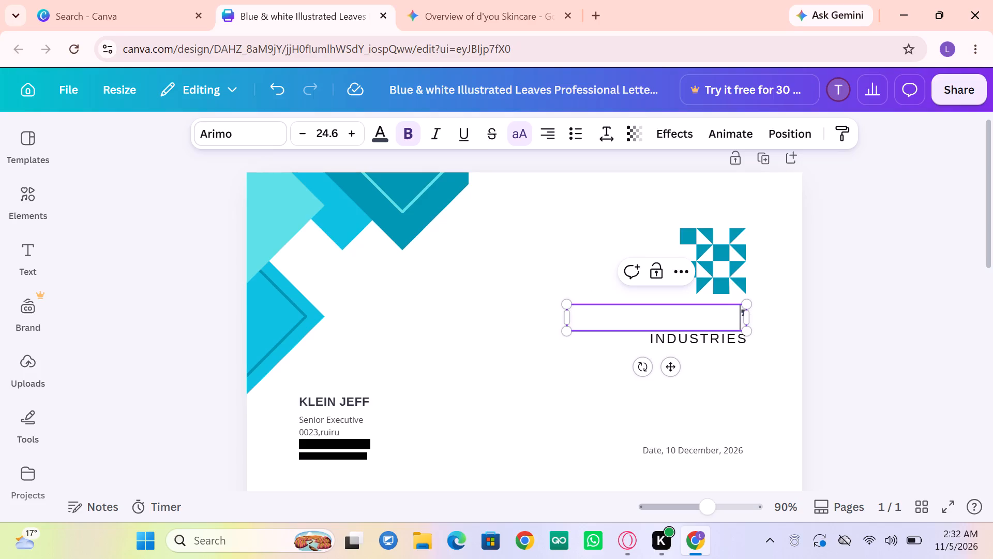
left_click(743, 319)
key("BackSpace")
left_click(708, 308)
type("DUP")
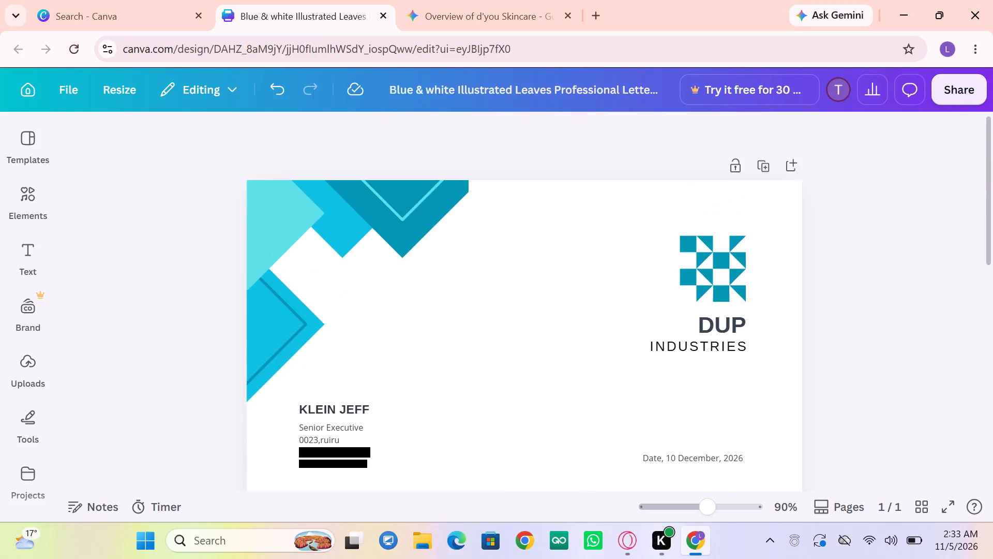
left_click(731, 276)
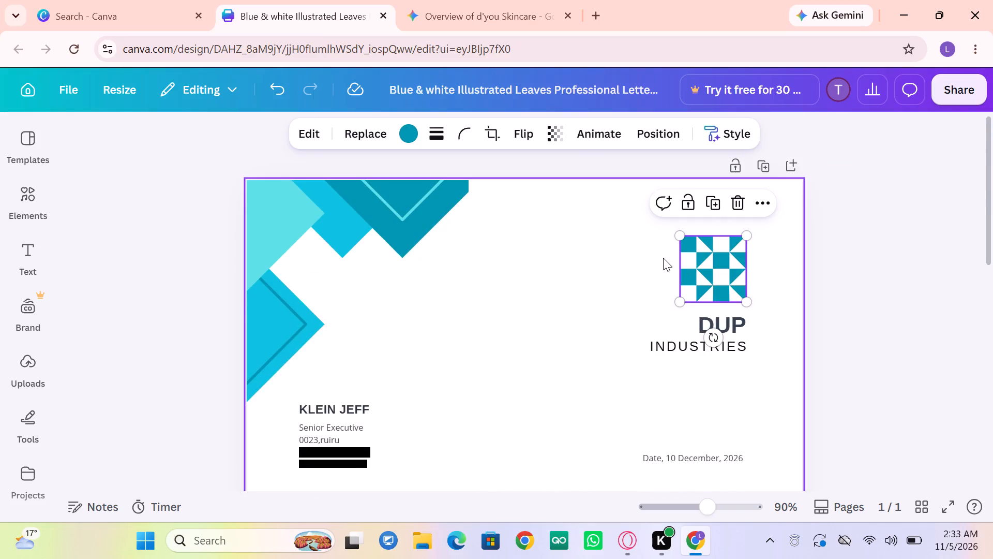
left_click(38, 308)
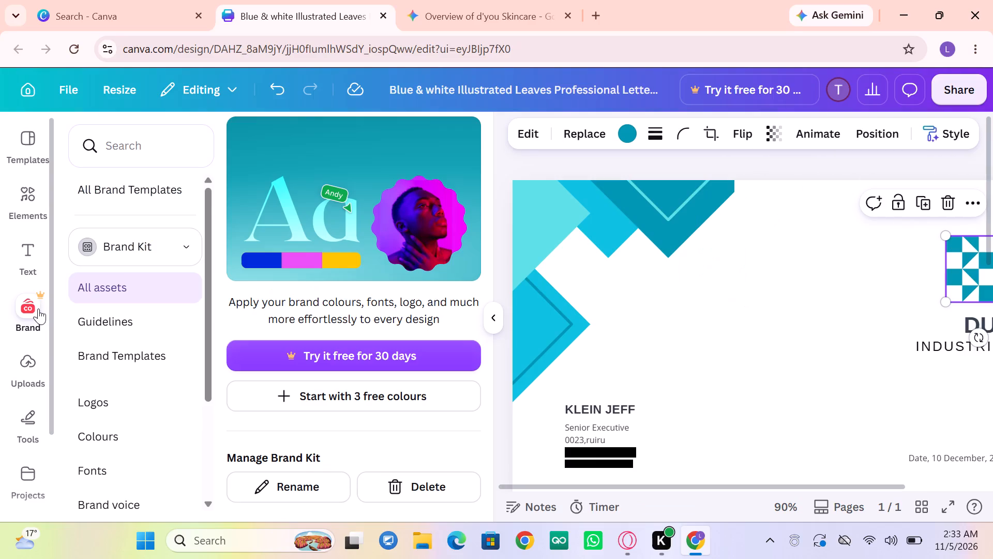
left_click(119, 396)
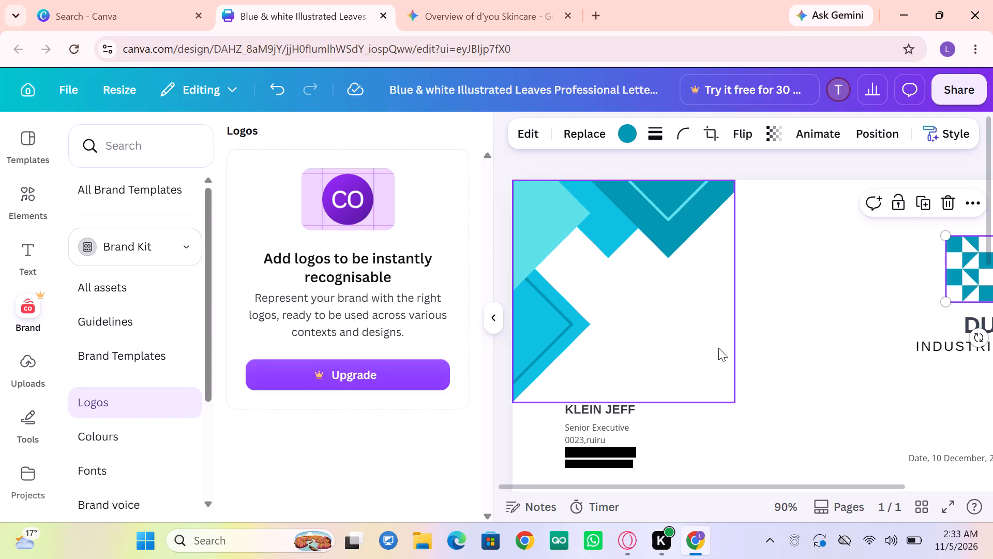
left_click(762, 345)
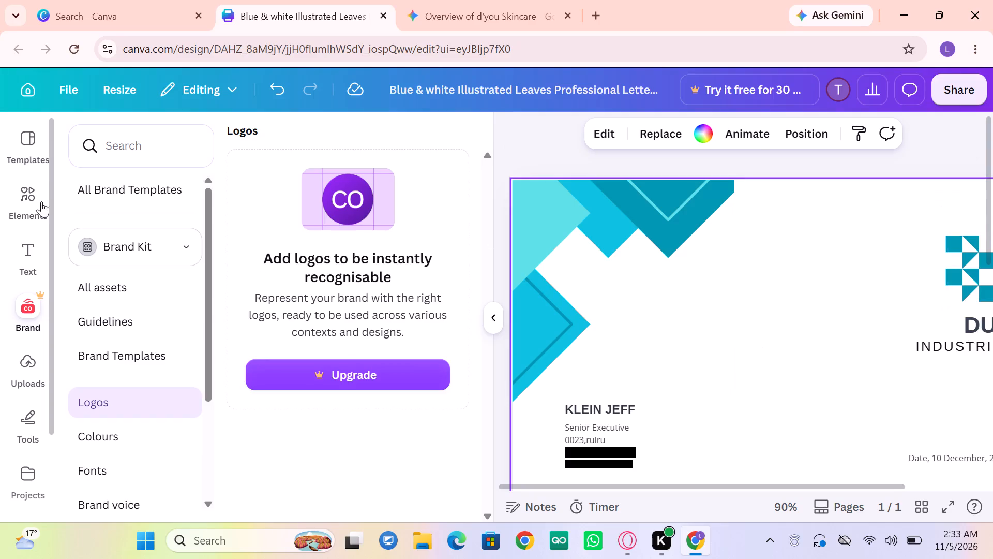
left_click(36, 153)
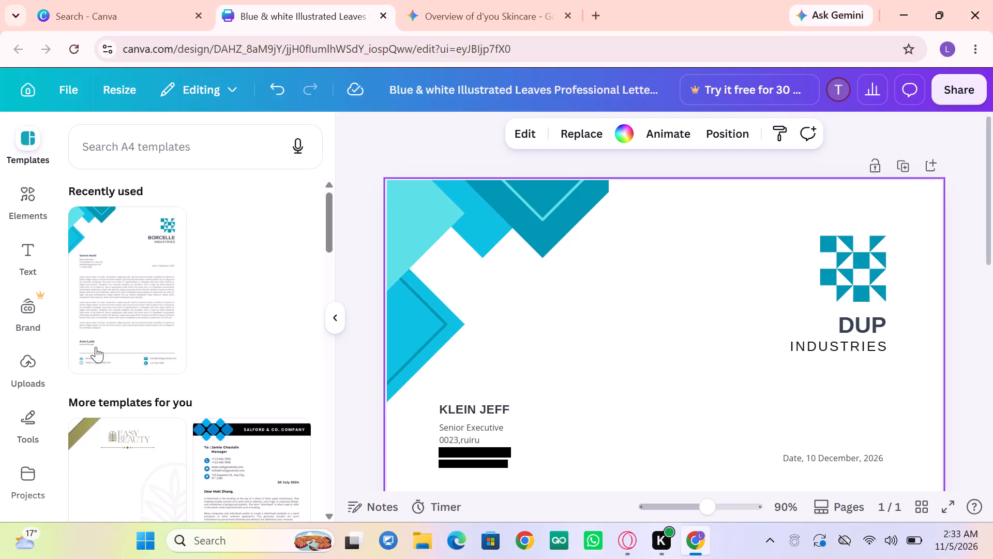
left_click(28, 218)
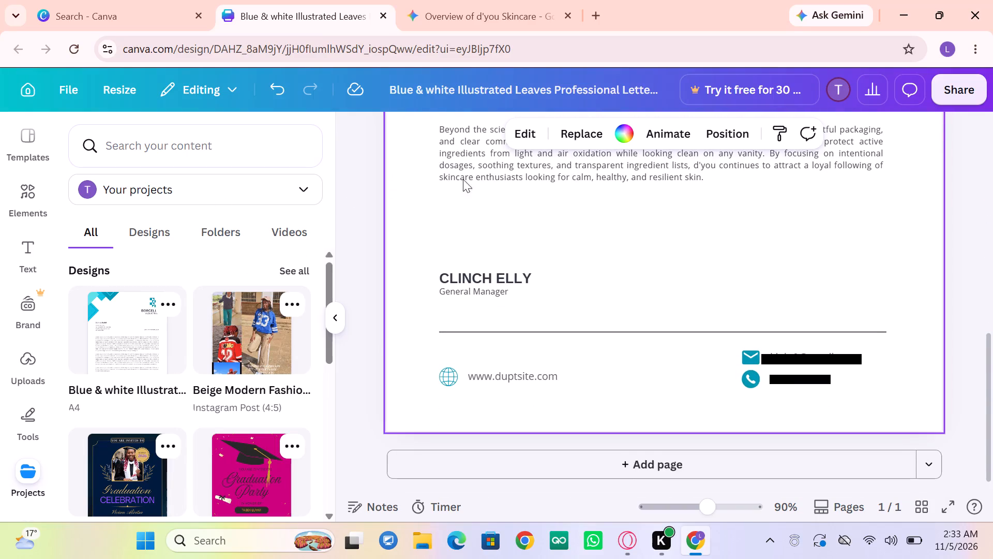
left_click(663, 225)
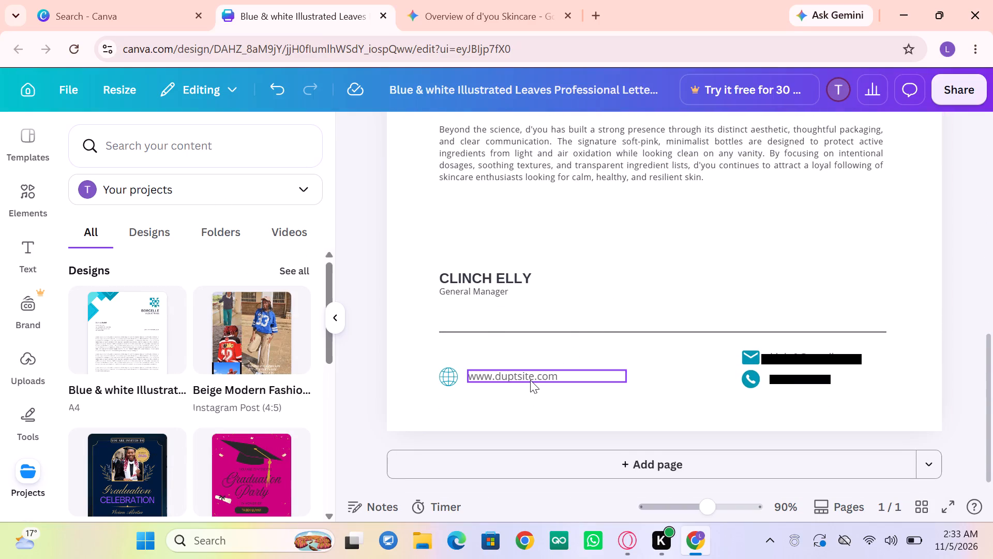
left_click(529, 380)
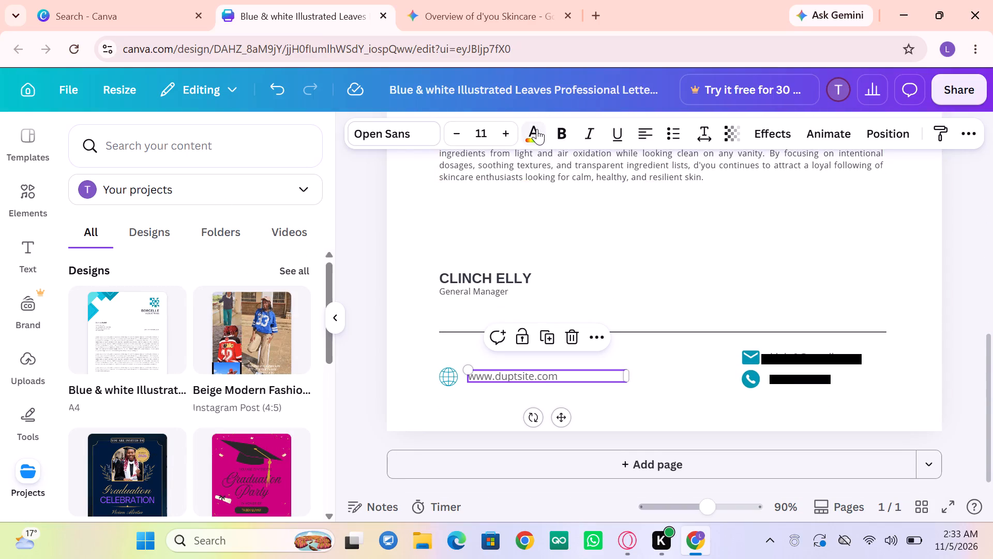
left_click(537, 129)
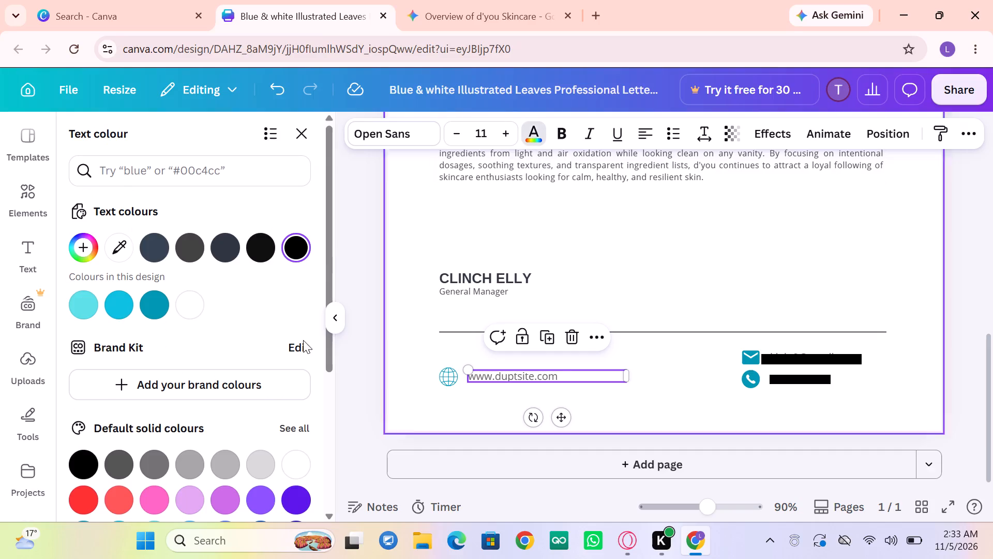
left_click(305, 508)
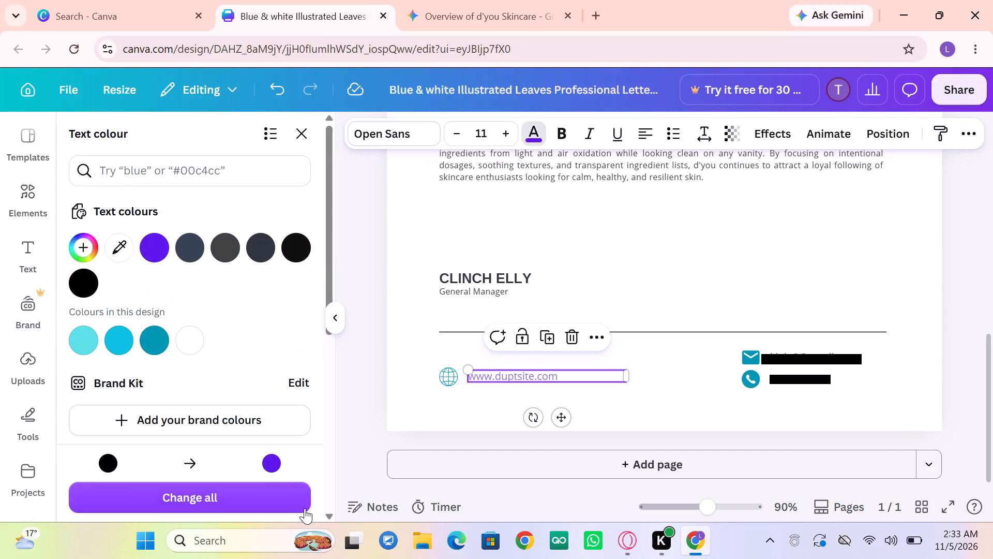
left_click(128, 340)
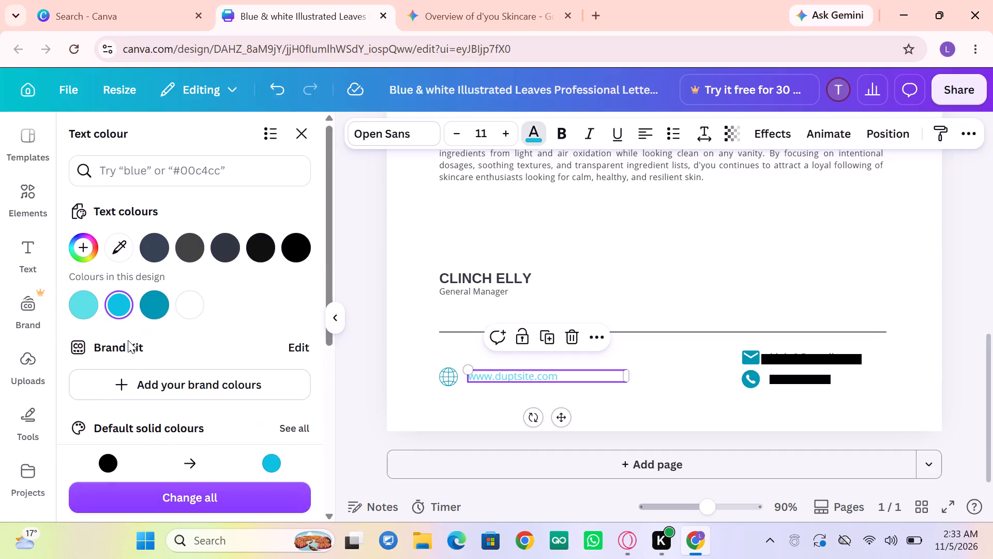
left_click(360, 354)
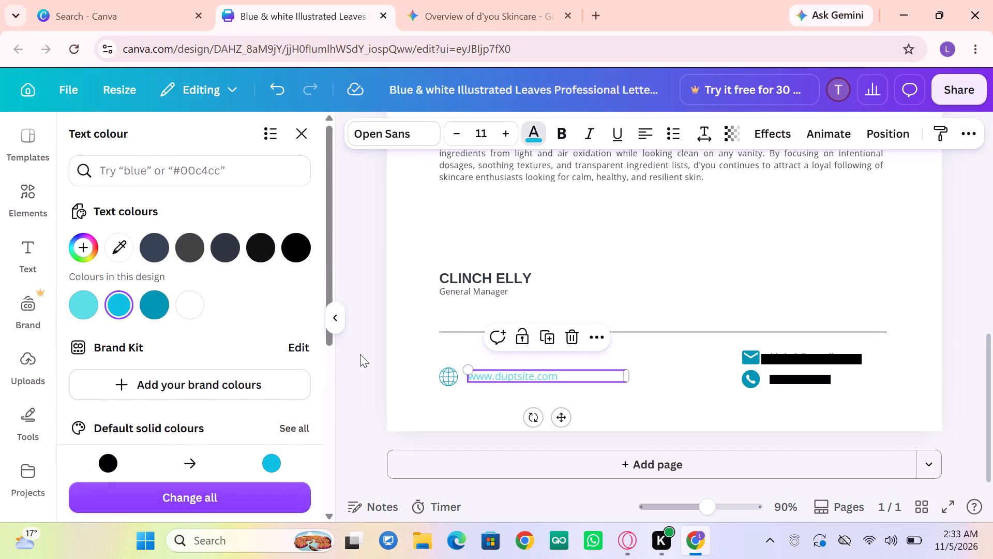
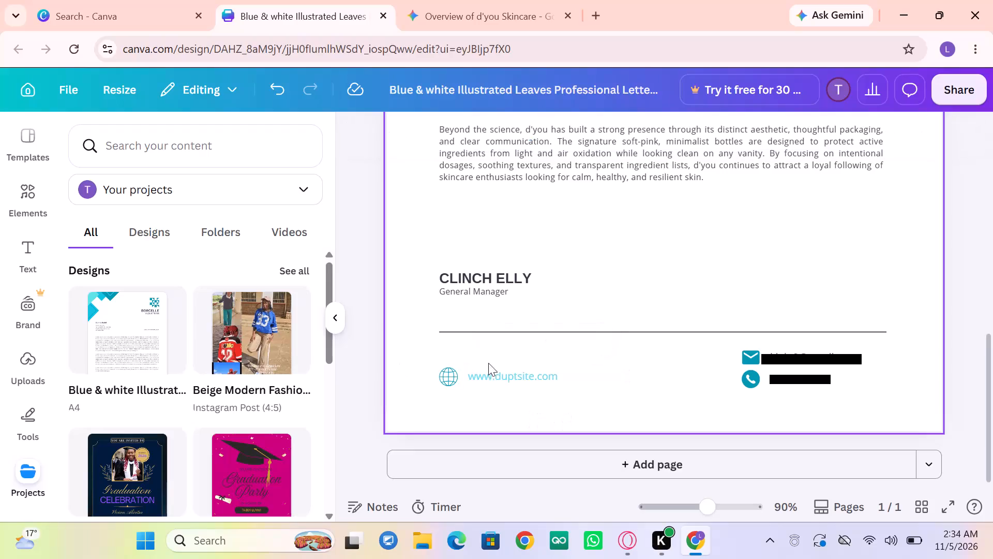
Recolour the footer email address with turquoise blue #5ce1e6.
left_click(806, 352)
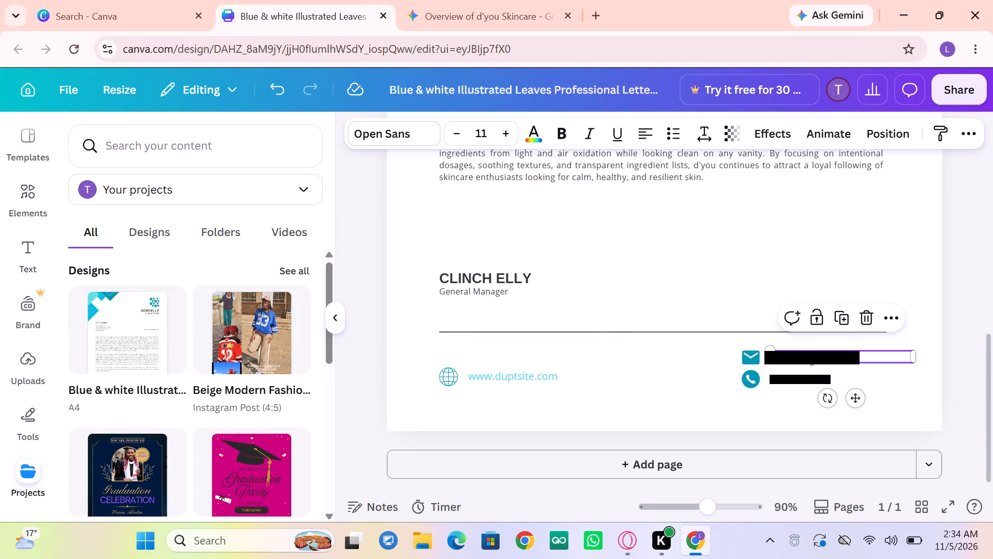
double_click(542, 139)
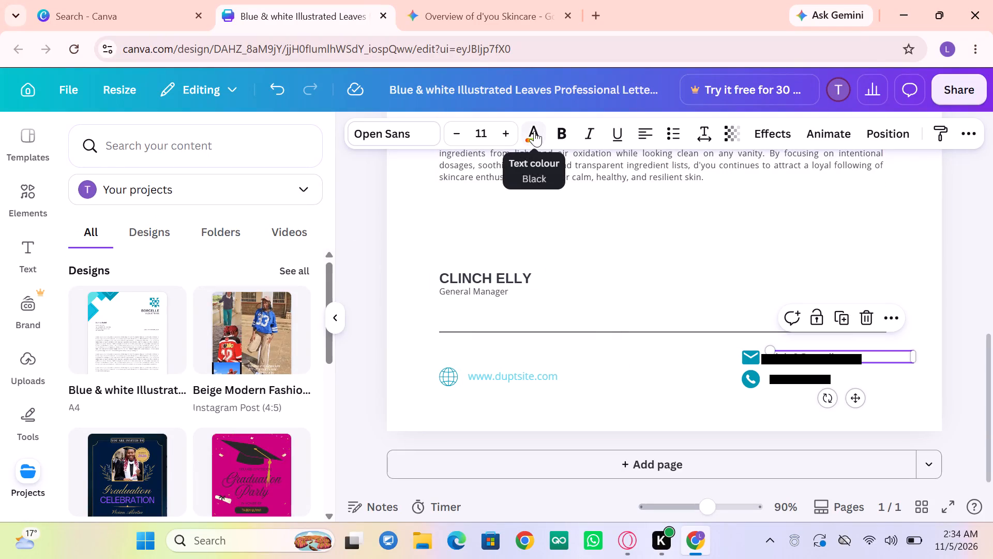
left_click(534, 131)
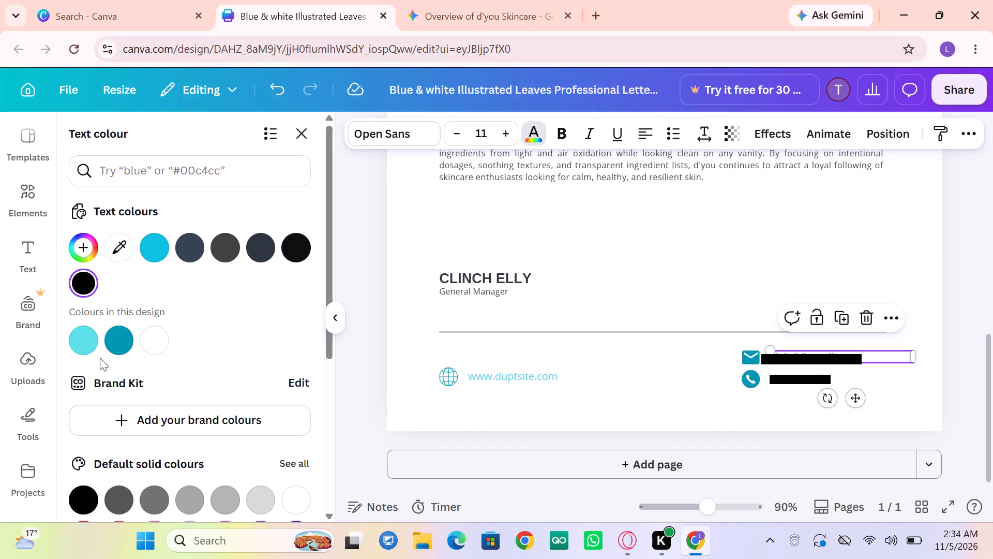
left_click(83, 340)
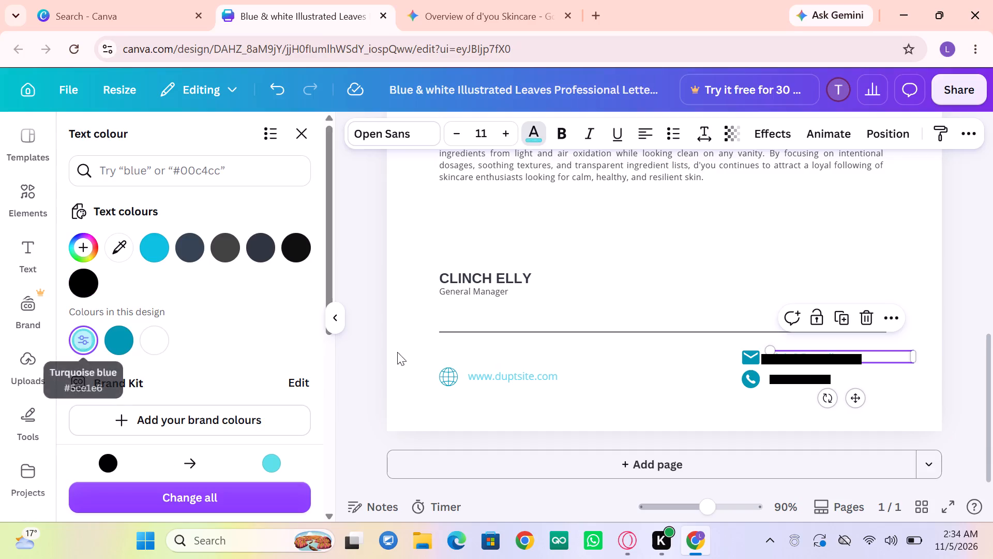
Recolour the footer phone number, trying turquoise blue #5ce1e6 before settling on aqua blue #0cc0df.
left_click(785, 374)
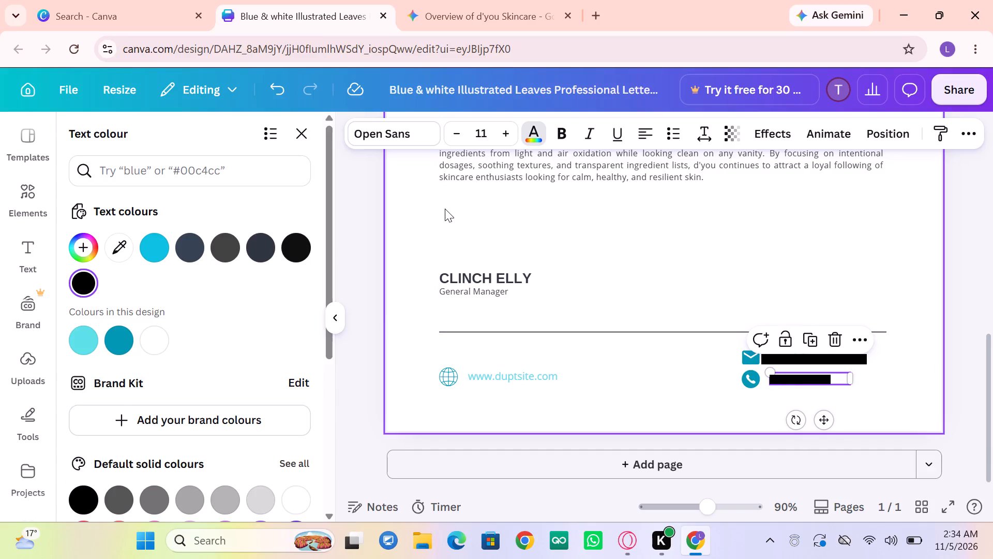
left_click(531, 134)
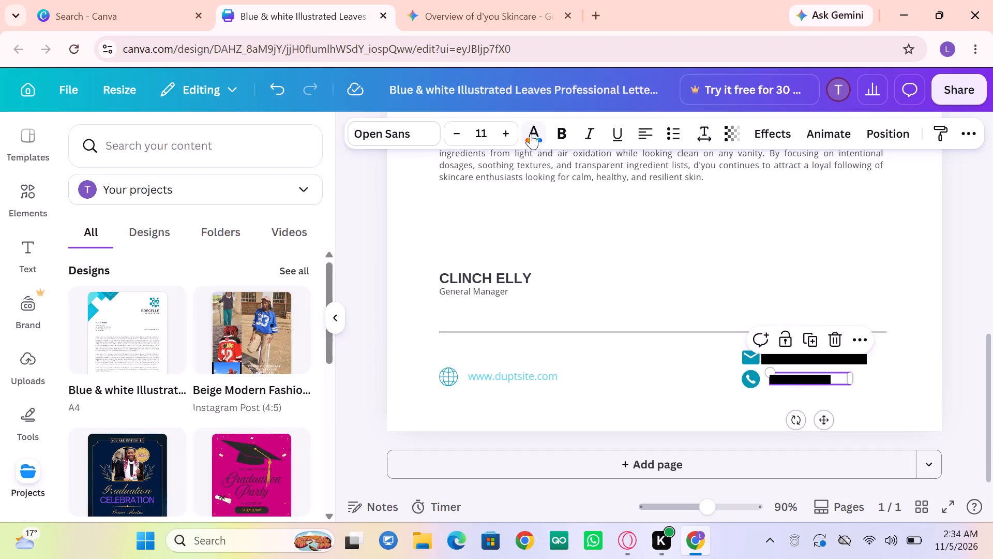
left_click(534, 142)
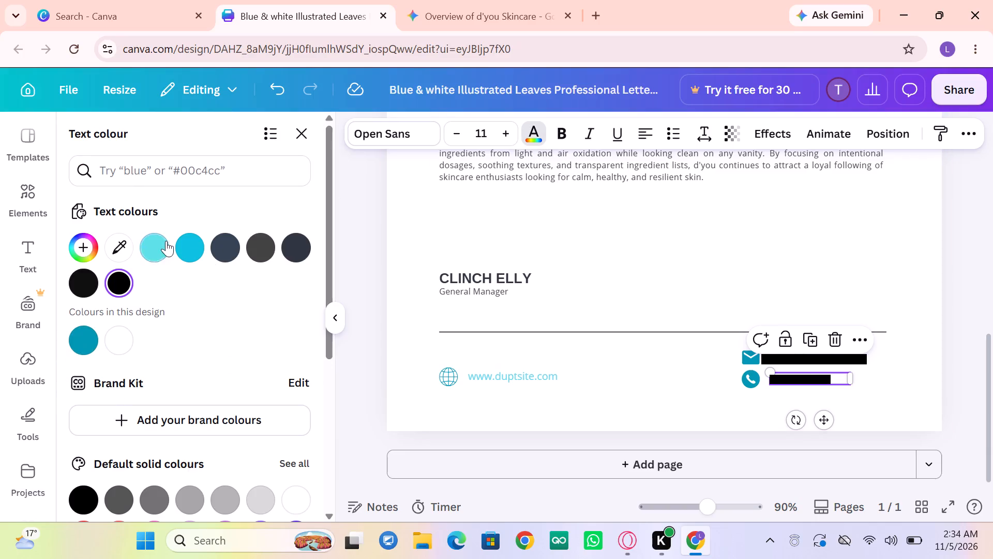
left_click(168, 239)
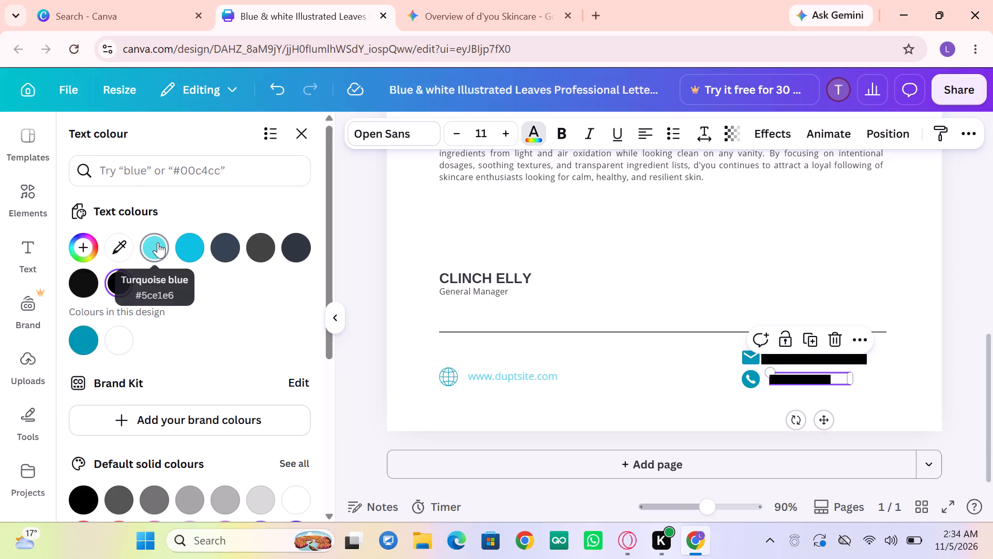
left_click(158, 242)
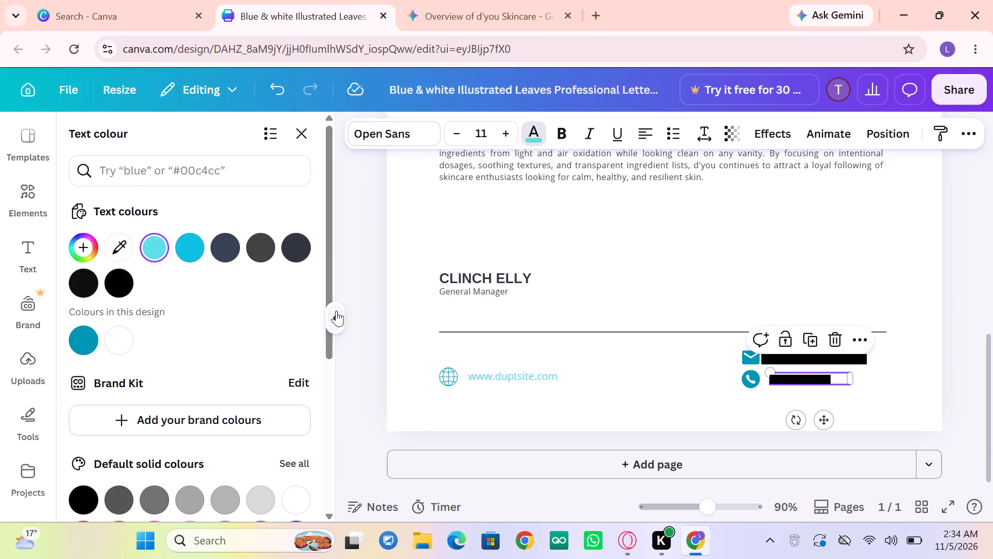
left_click(183, 248)
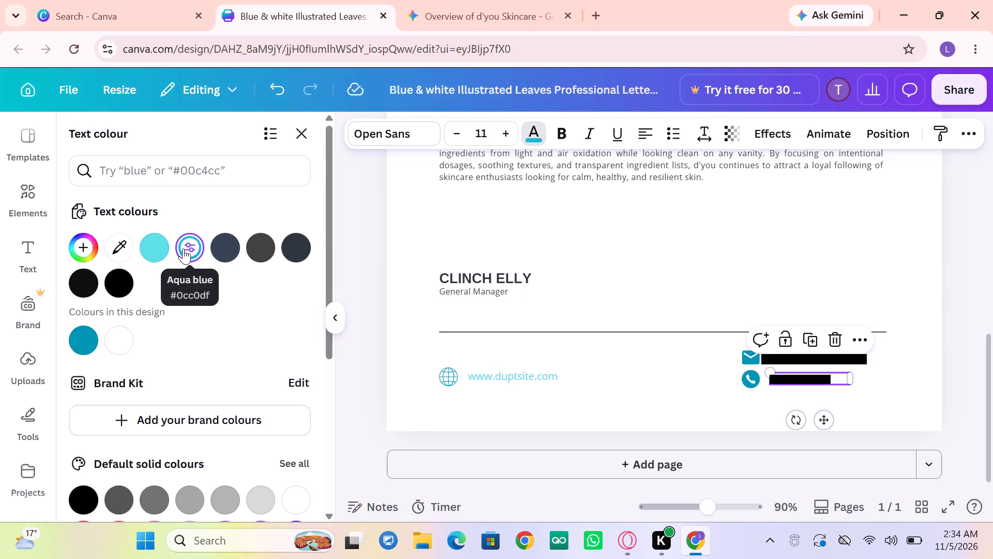
left_click(605, 329)
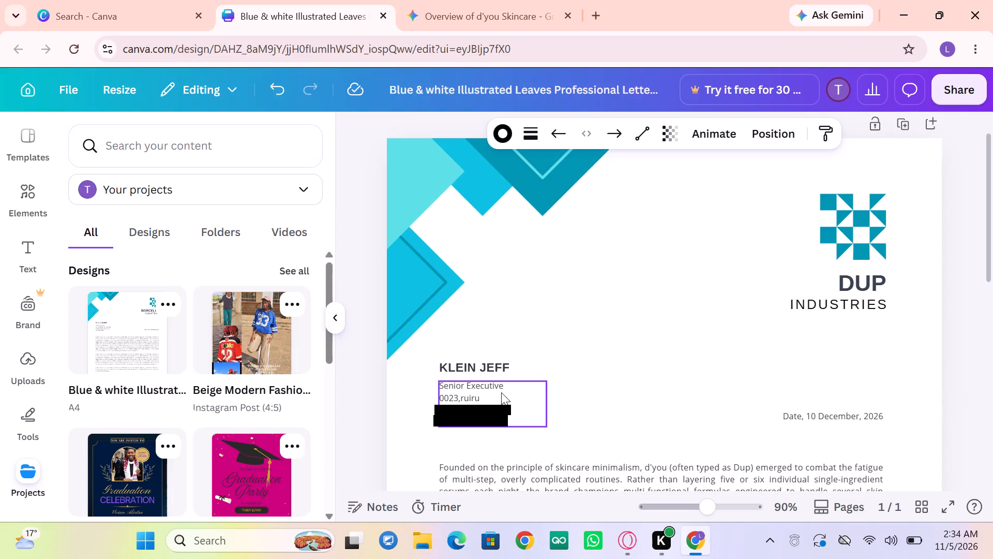
Increase the font size of the sender details block starting with Senior Executive to 10.
left_click(501, 392)
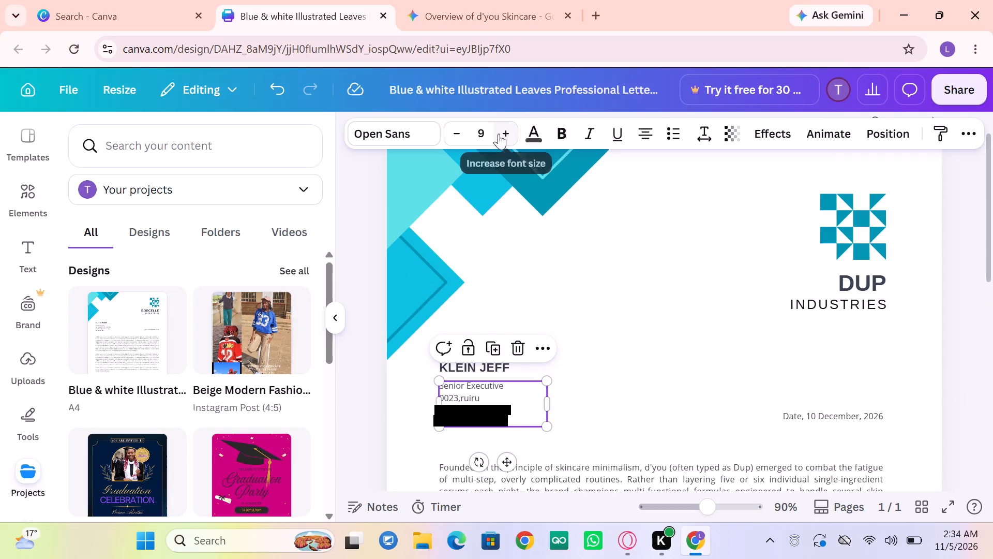
left_click(499, 134)
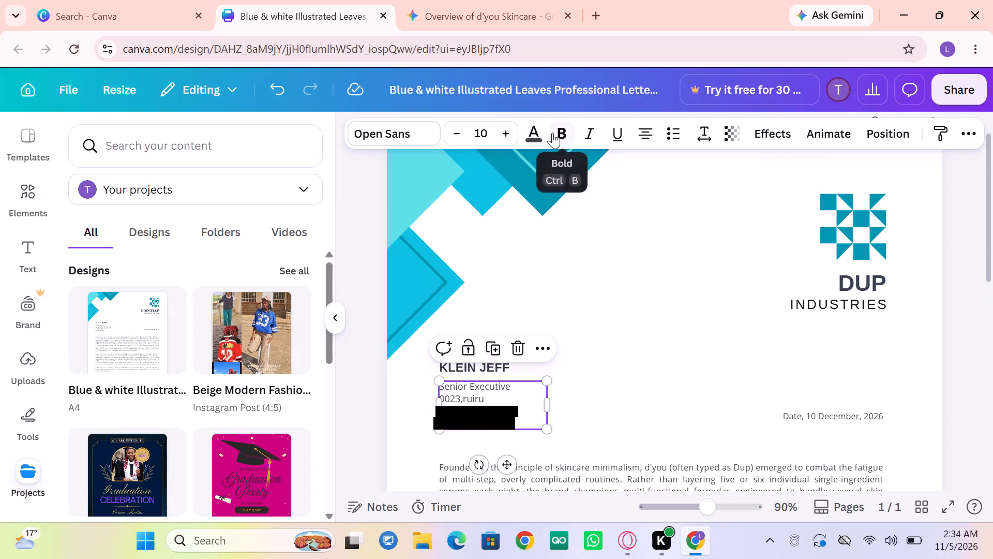
Compare the design's dark text colours on the sender details block and settle on dark grey #100f0f.
left_click(541, 133)
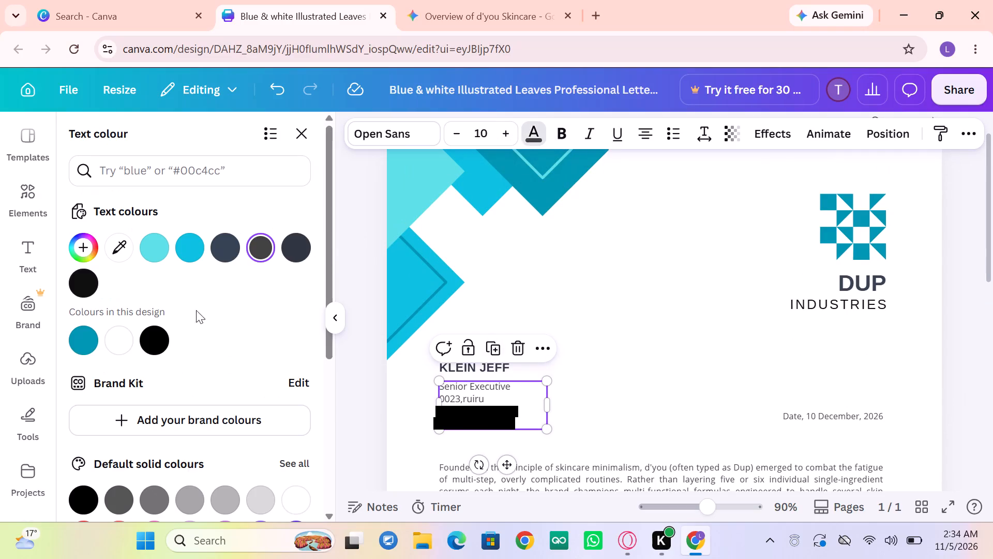
left_click(163, 335)
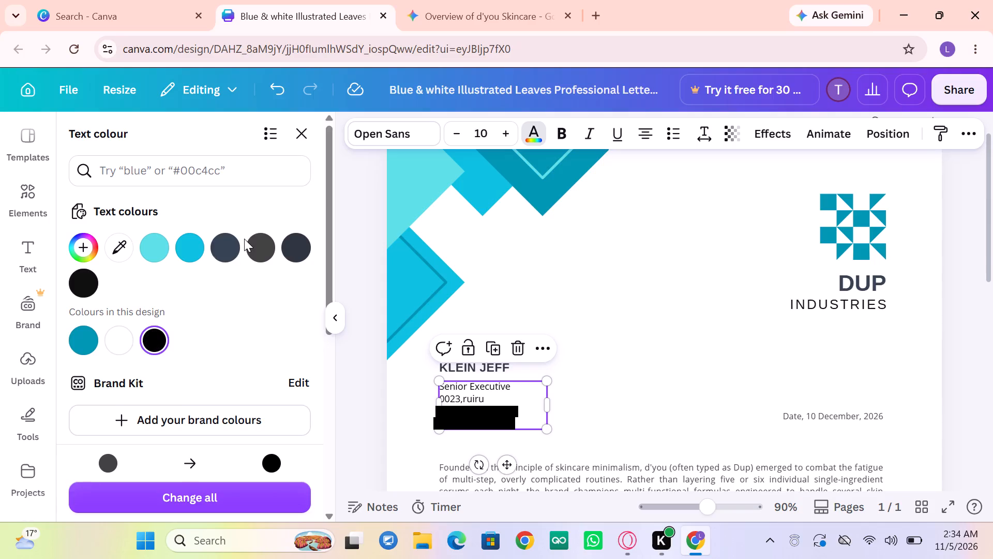
left_click(219, 246)
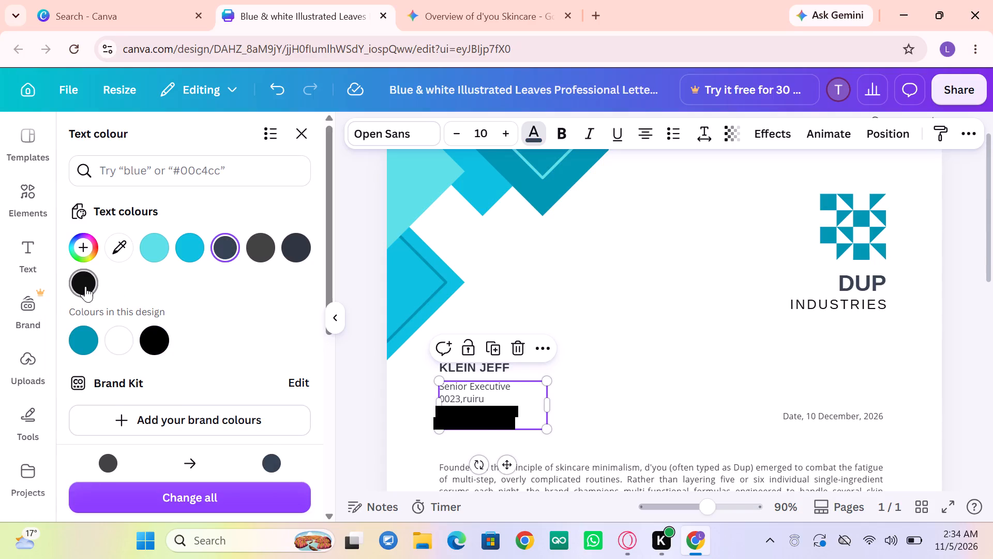
left_click(85, 286)
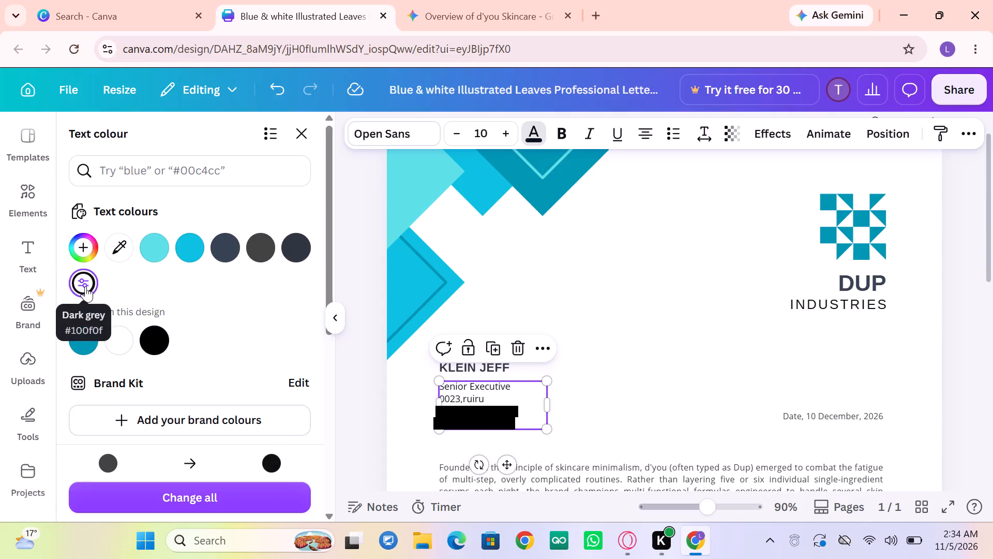
left_click(300, 249)
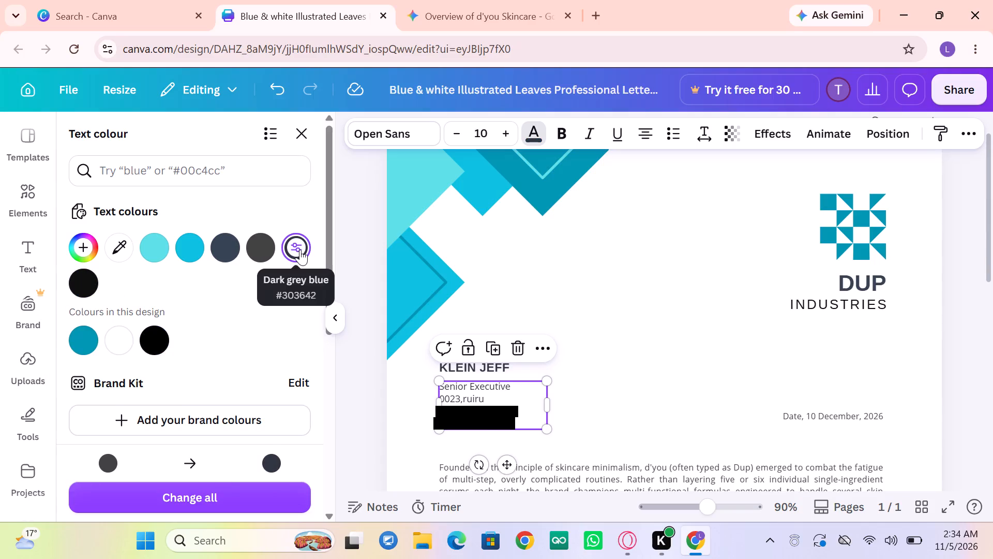
left_click(228, 249)
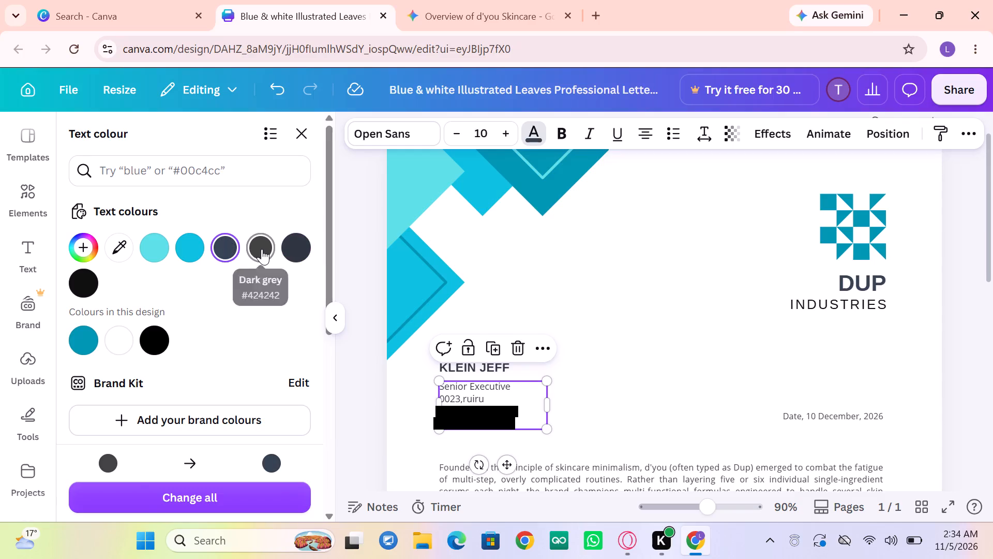
left_click(262, 249)
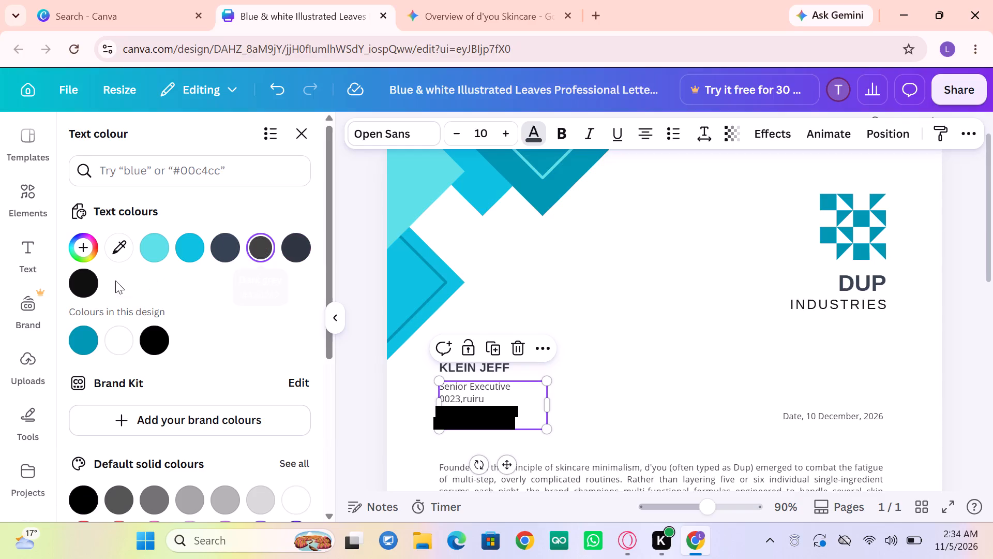
left_click(91, 281)
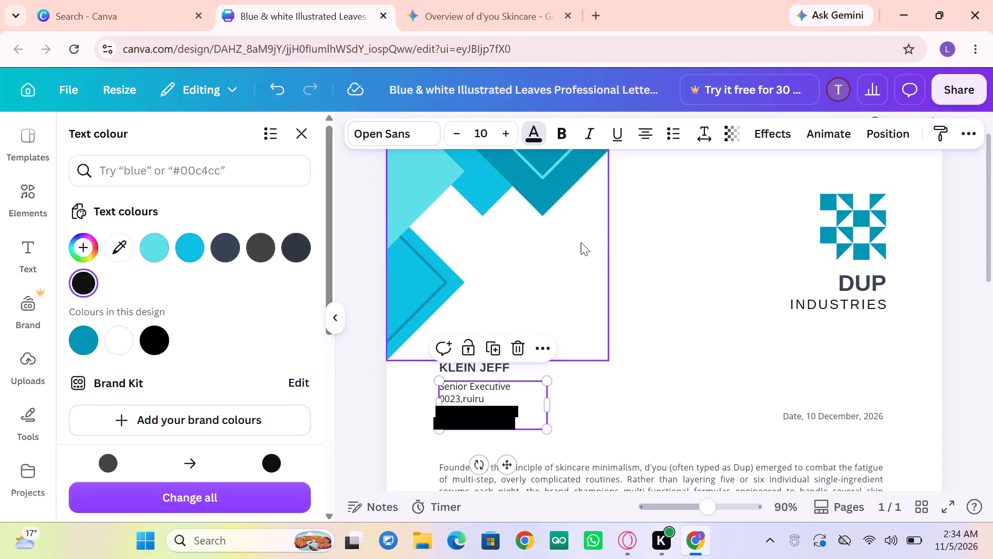
left_click(695, 305)
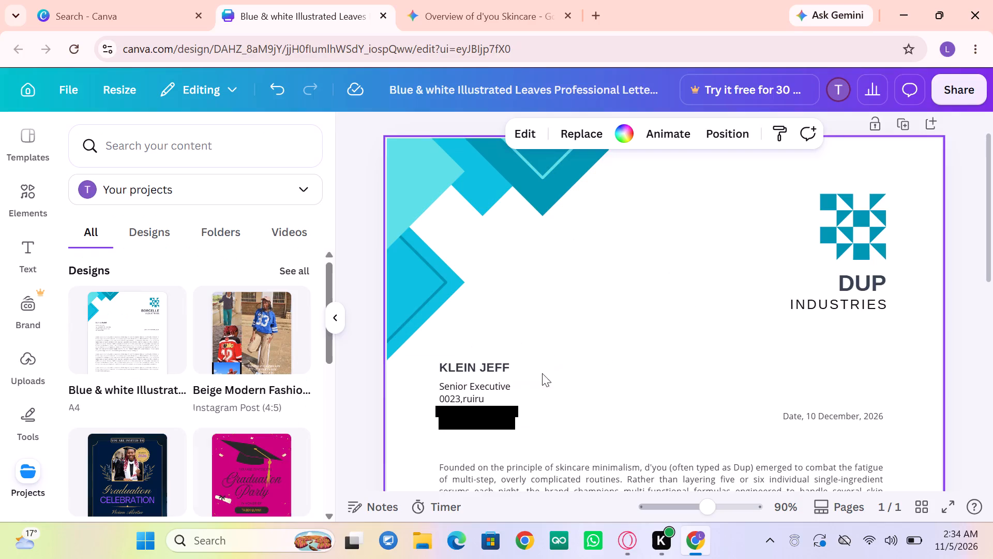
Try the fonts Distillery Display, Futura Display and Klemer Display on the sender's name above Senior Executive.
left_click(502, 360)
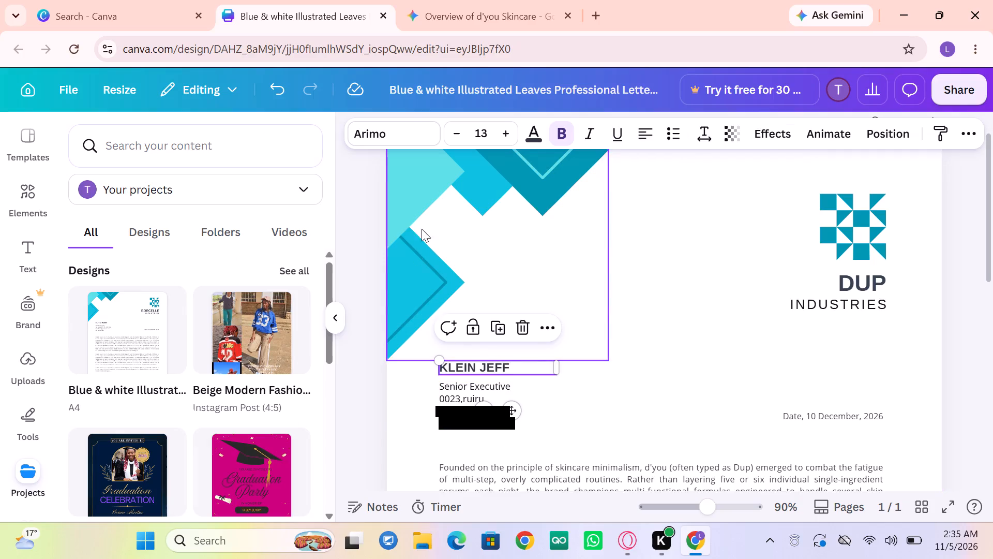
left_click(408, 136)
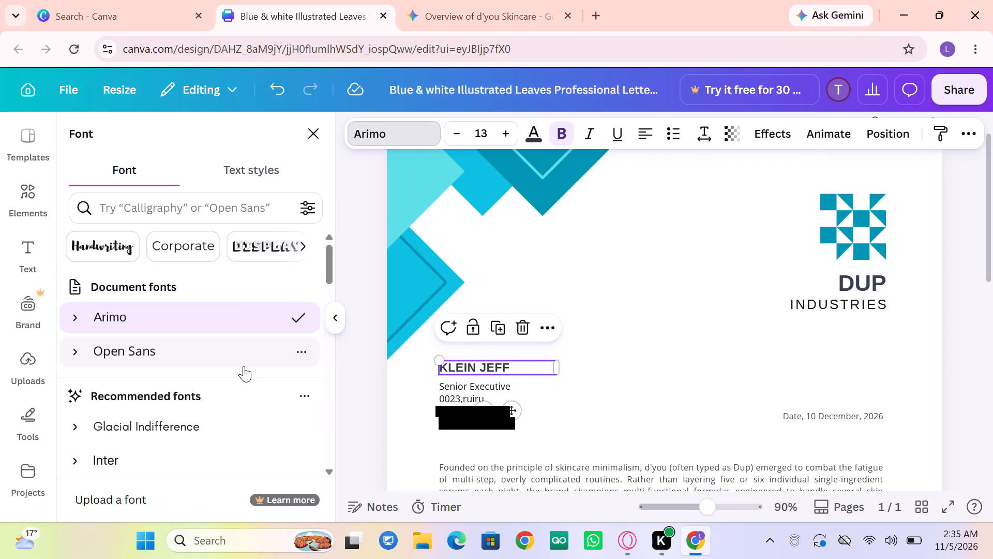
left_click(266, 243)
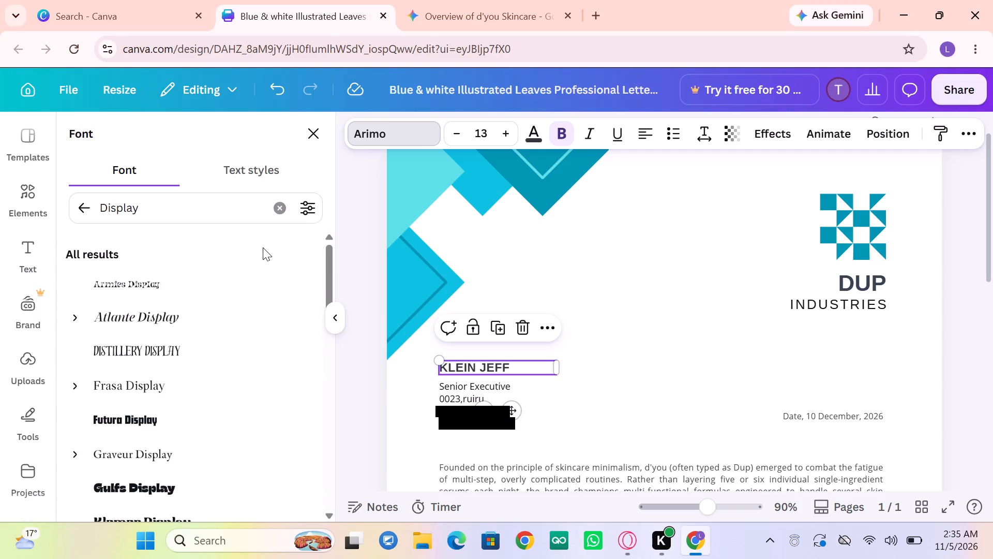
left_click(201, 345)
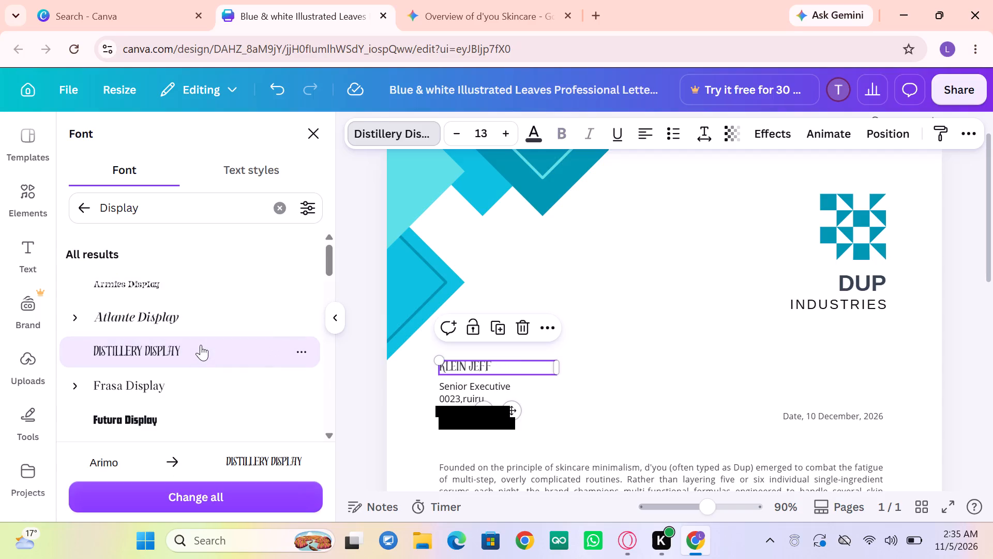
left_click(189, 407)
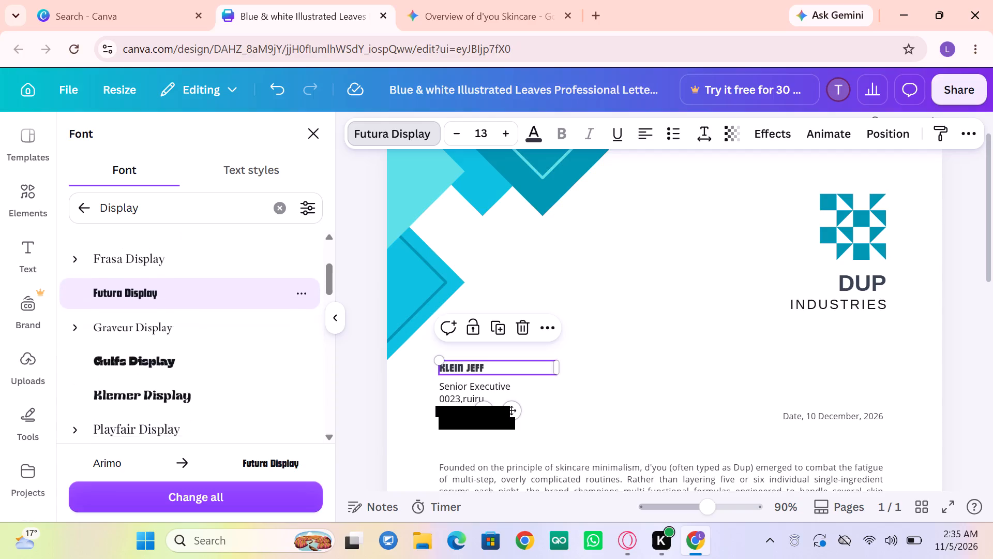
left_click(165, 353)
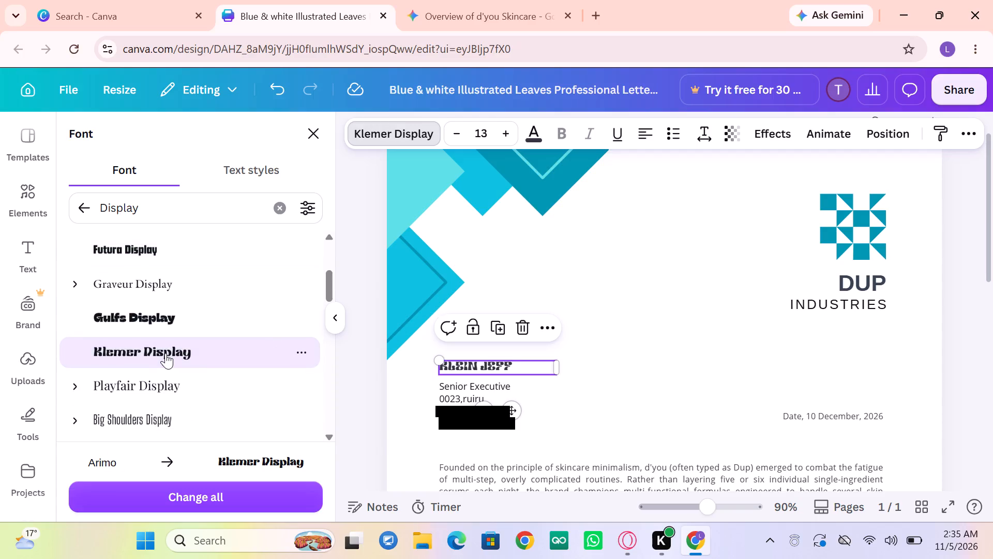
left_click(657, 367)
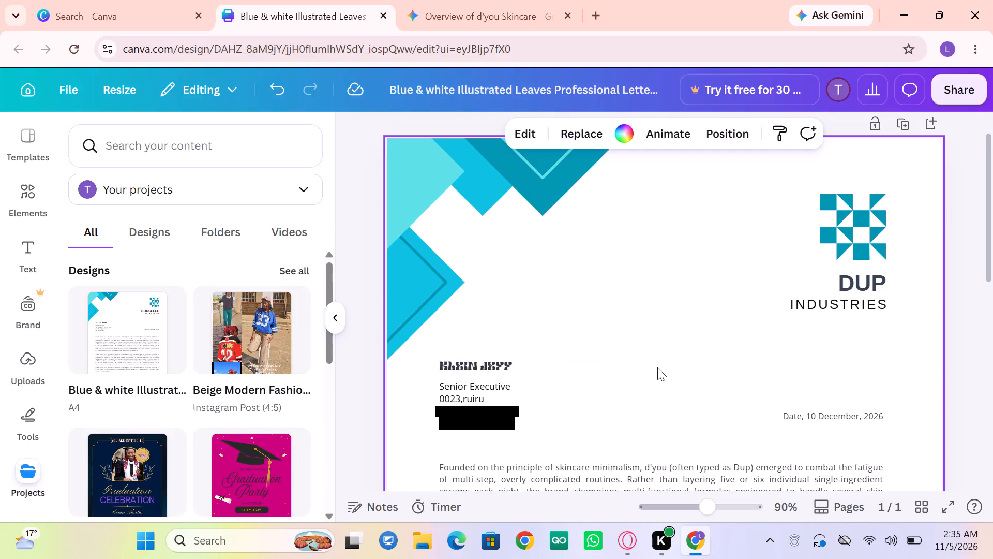
Set the sender's name above Senior Executive in the Public Sans font.
left_click(513, 371)
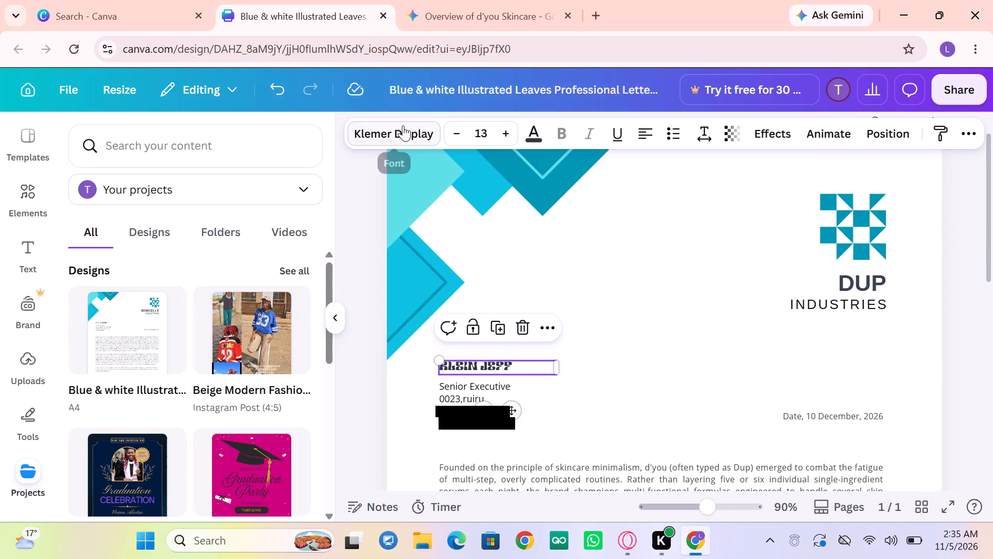
left_click(403, 125)
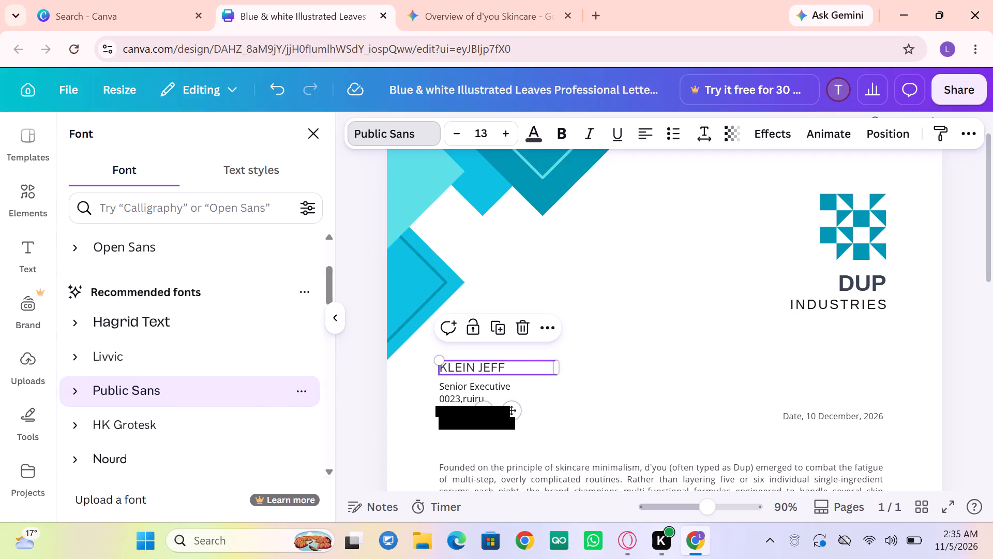
left_click(625, 356)
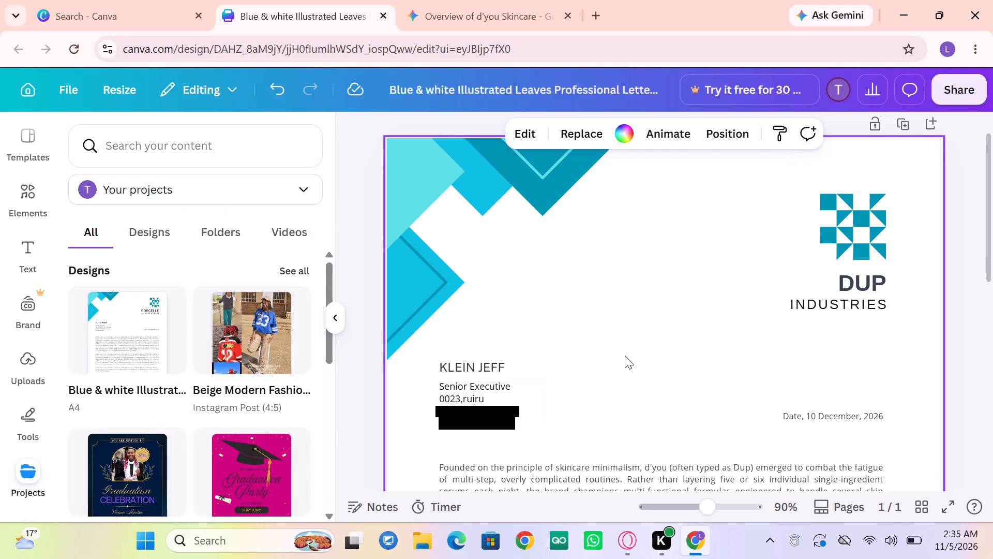
Recolour the INDUSTRIES line under DUP with the light turquoise from the document's text colours.
left_click(835, 295)
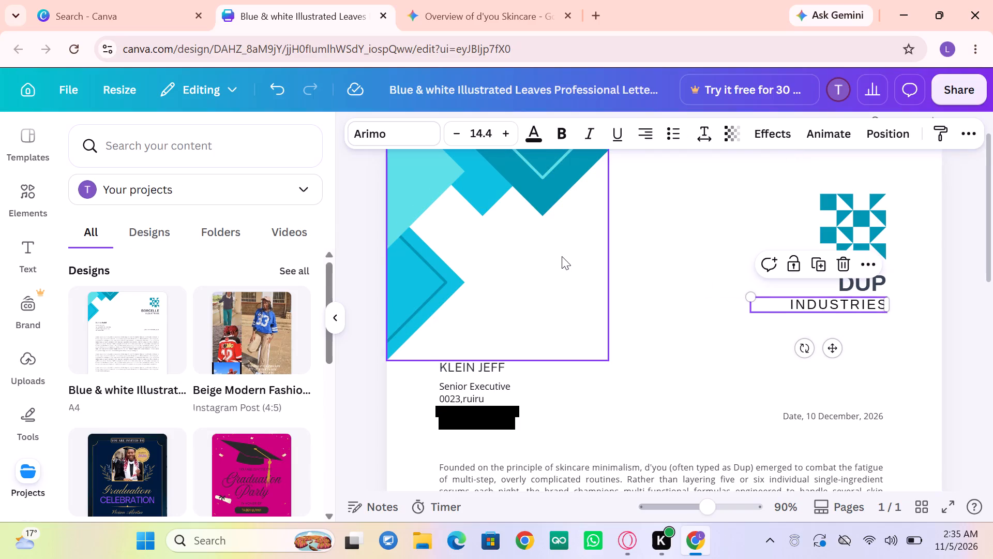
left_click(535, 134)
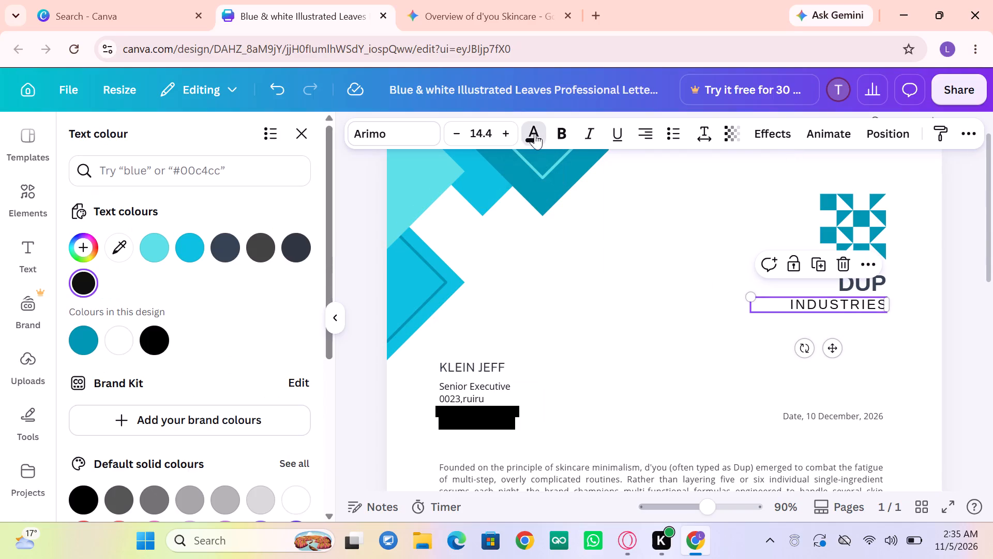
left_click(110, 340)
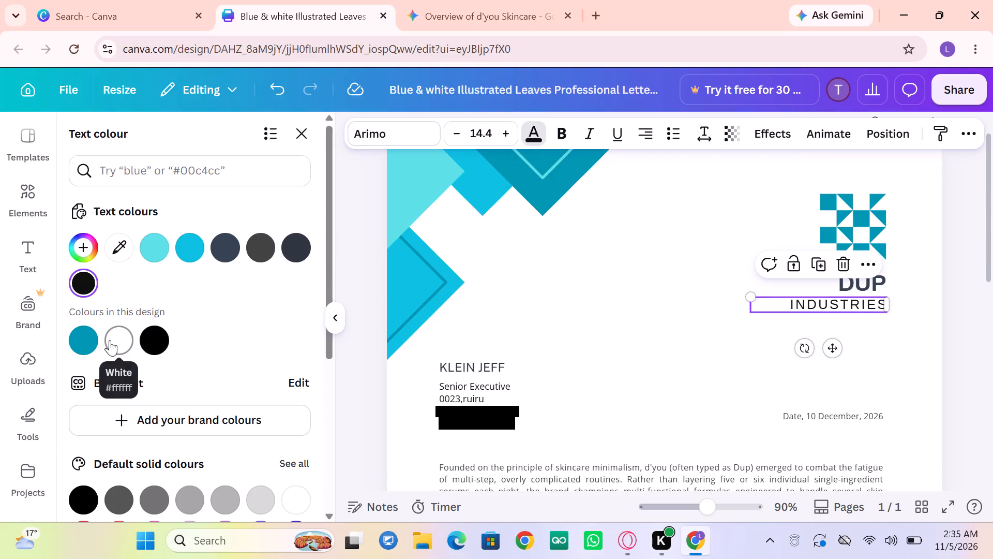
left_click(142, 247)
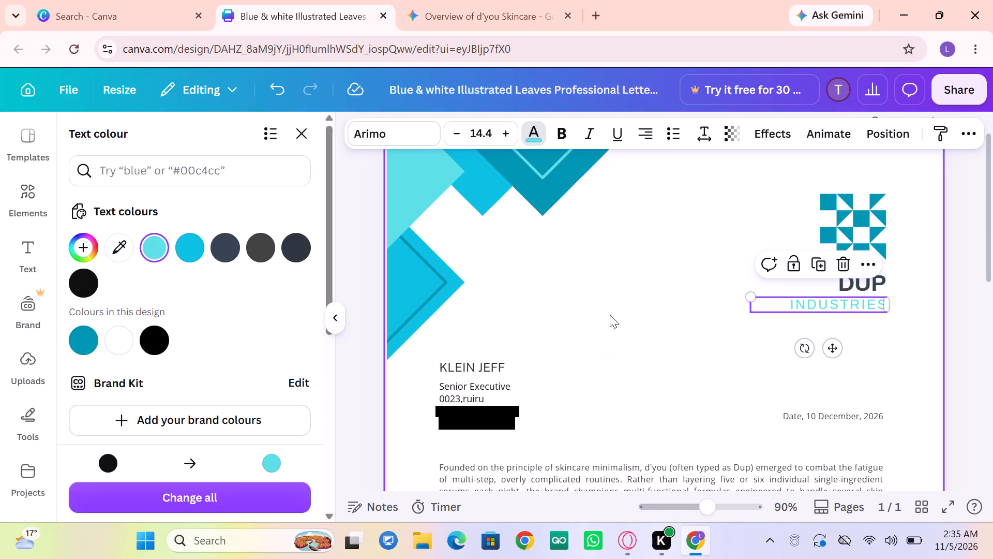
left_click(665, 316)
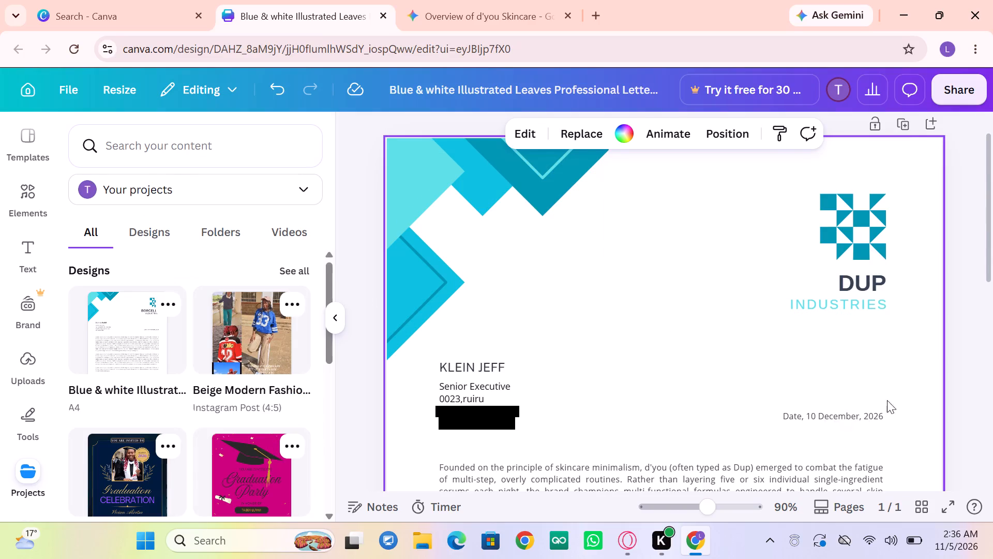
Increase the font size of the date line slightly, keeping it below 12.
left_click(862, 416)
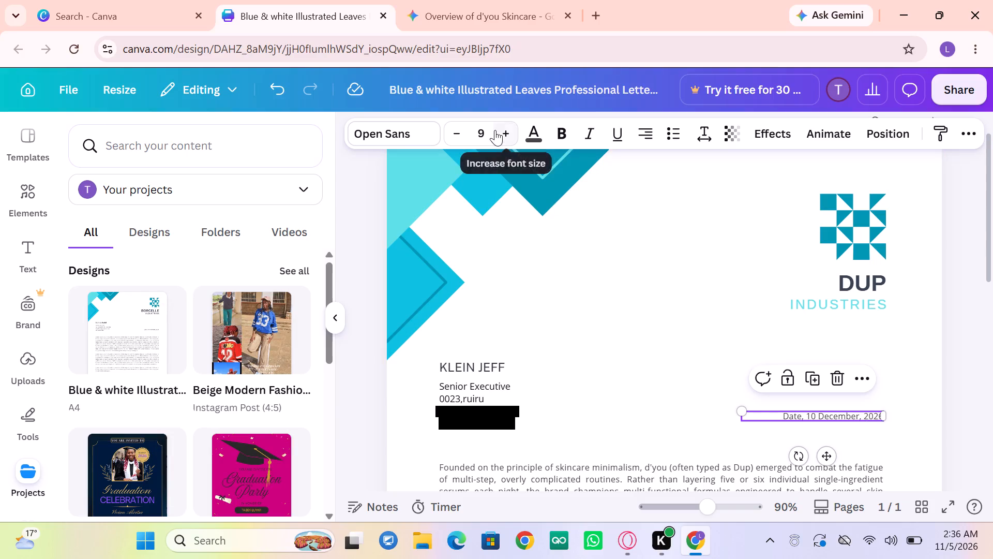
left_click(495, 130)
left_click(495, 130)
left_click(495, 130)
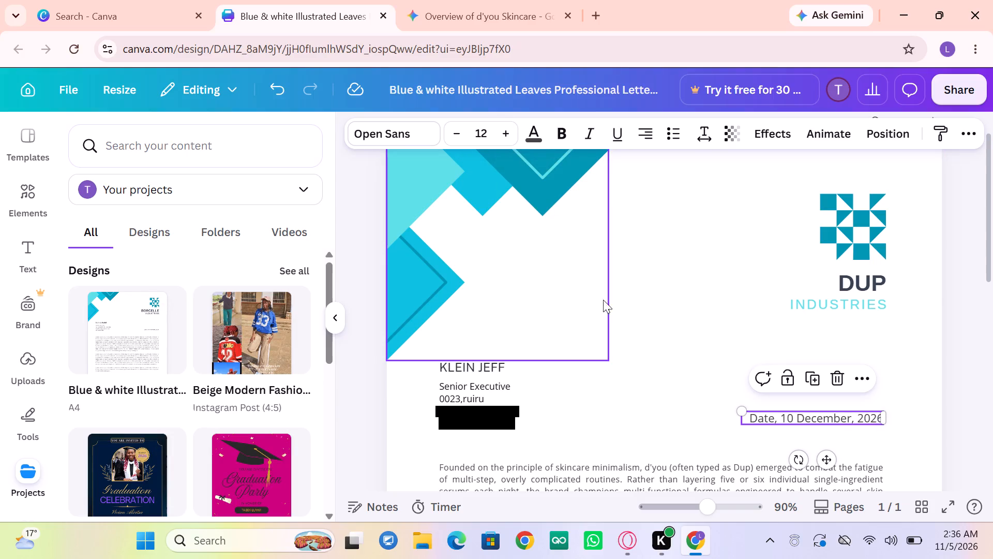
left_click(459, 131)
left_click(459, 131)
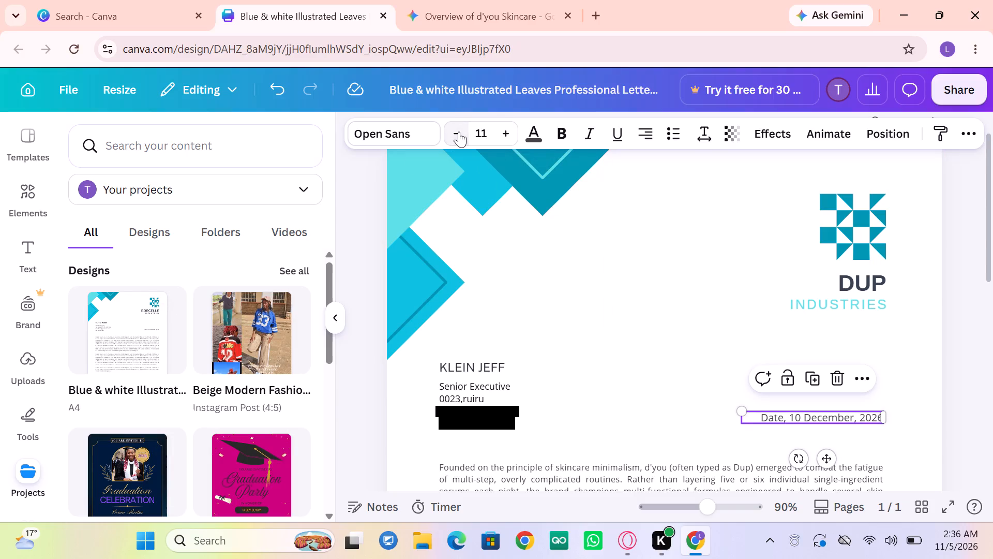
Set the date line in the handwriting font Playwrite US Modern.
left_click(414, 129)
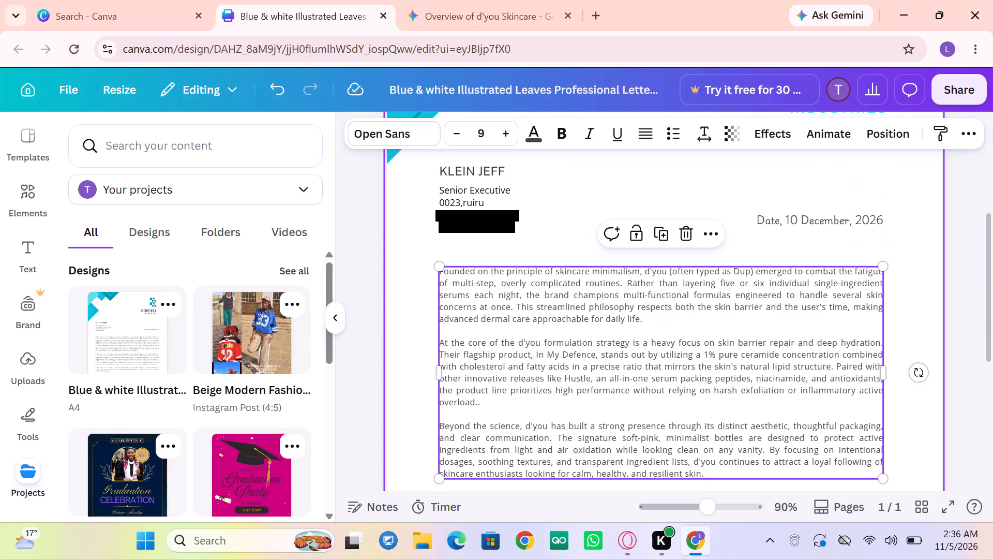
Set the letter's body paragraphs about skincare in the Playwrite US Modern font.
left_click(395, 130)
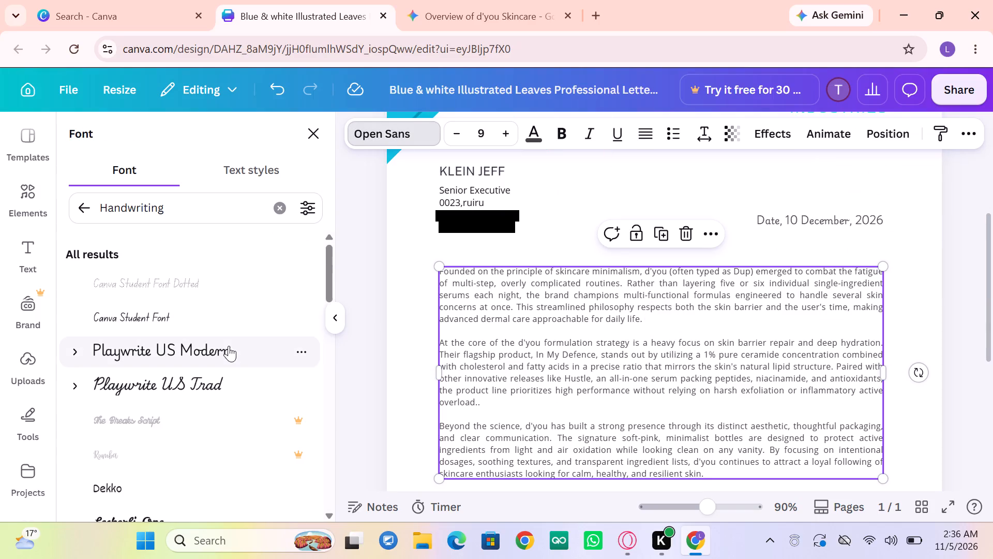
left_click(229, 346)
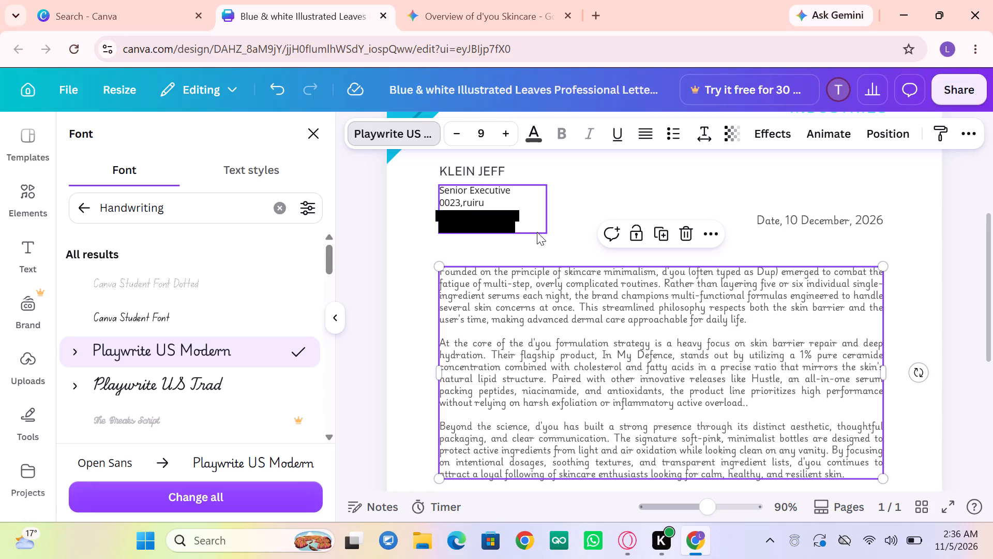
left_click(539, 245)
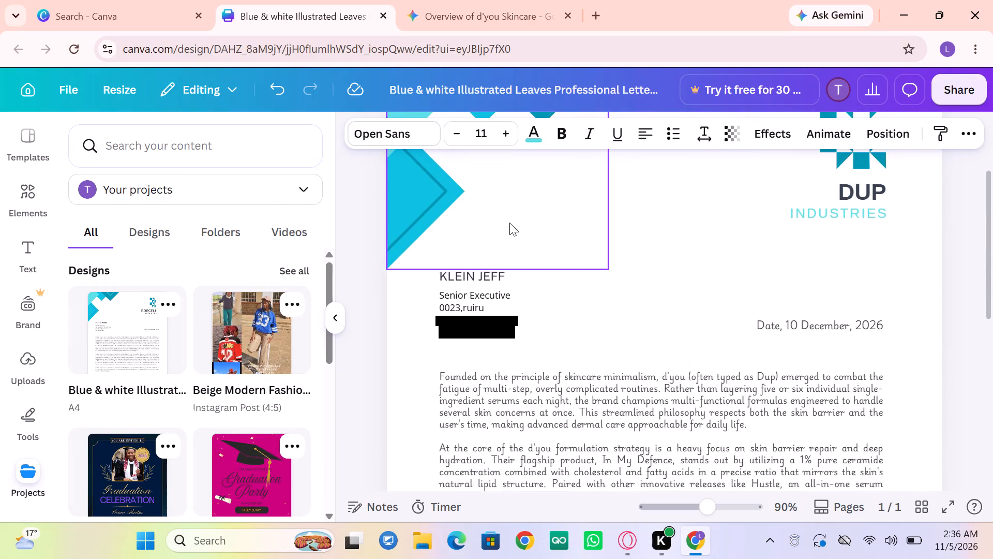
Set the sender details block starting with Senior Executive in the Playwrite US Modern font.
left_click(499, 301)
left_click(396, 126)
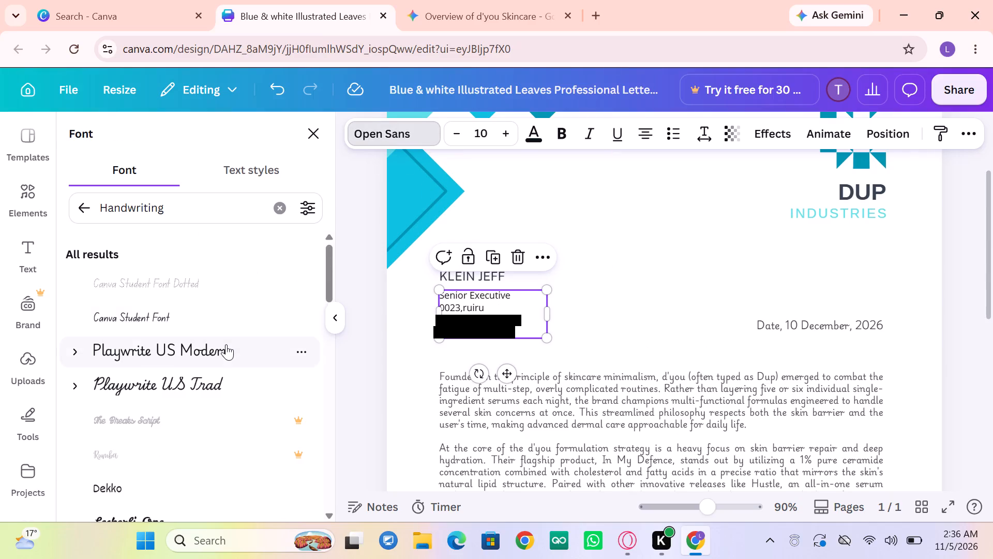
left_click(226, 344)
left_click(689, 291)
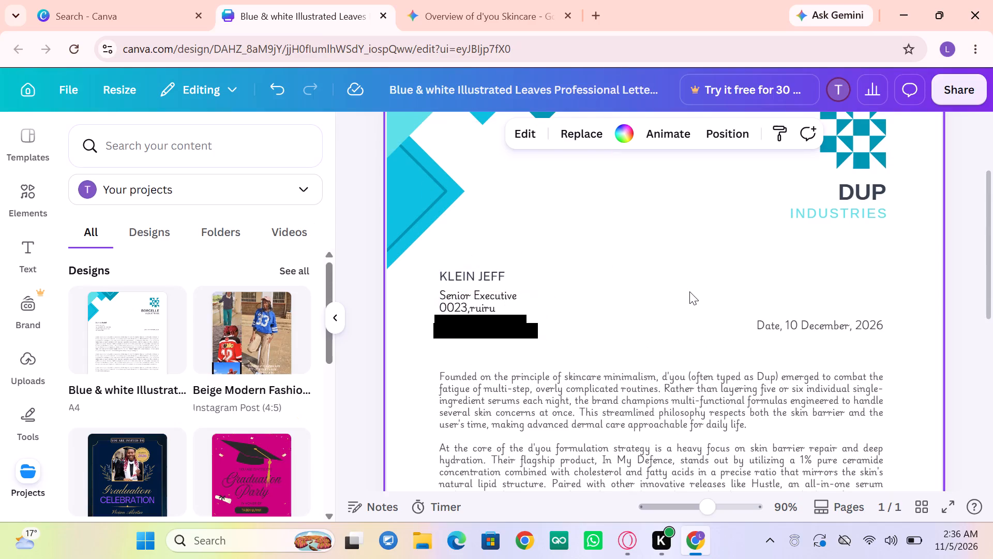
Set the sender's name above Senior Executive in the Playwrite US Modern font.
left_click(513, 277)
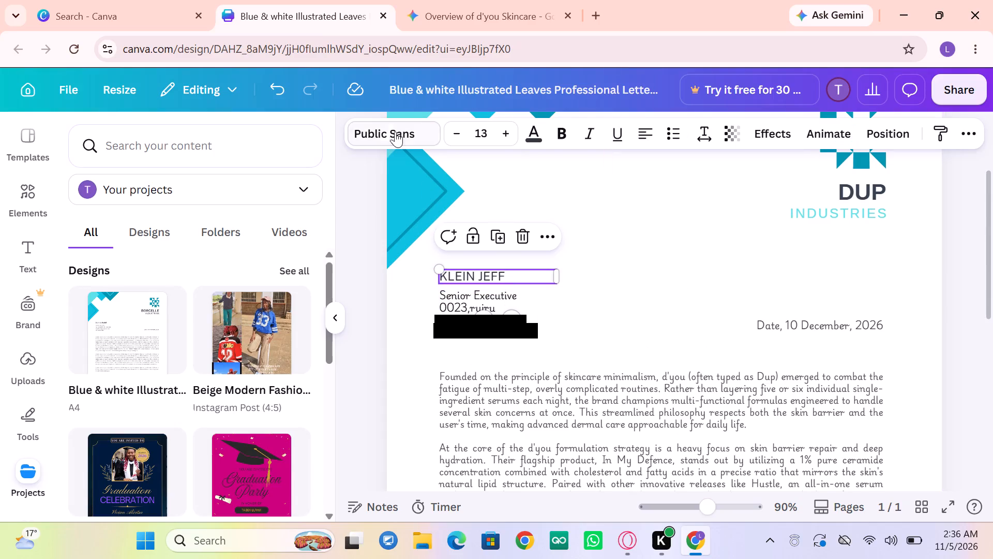
left_click(389, 131)
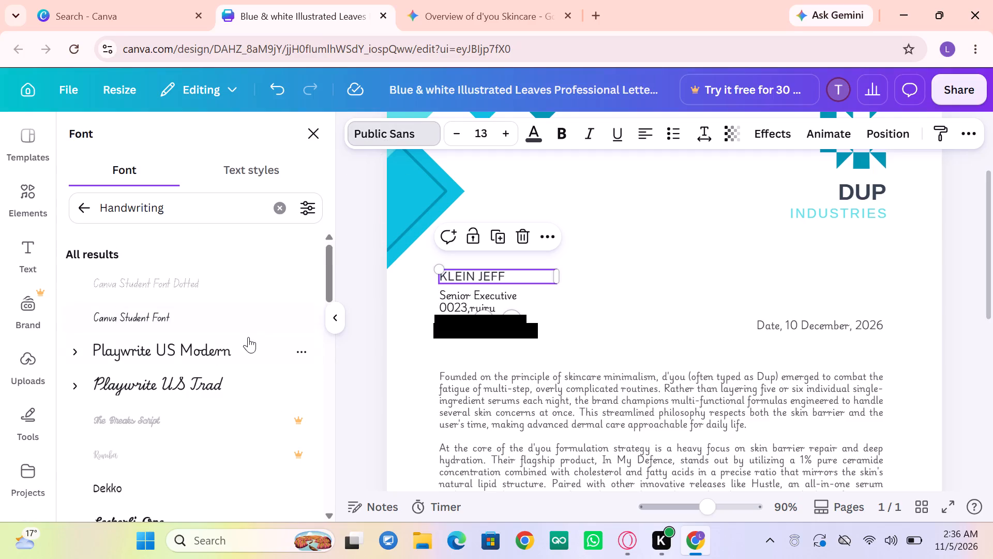
left_click(248, 337)
left_click(674, 265)
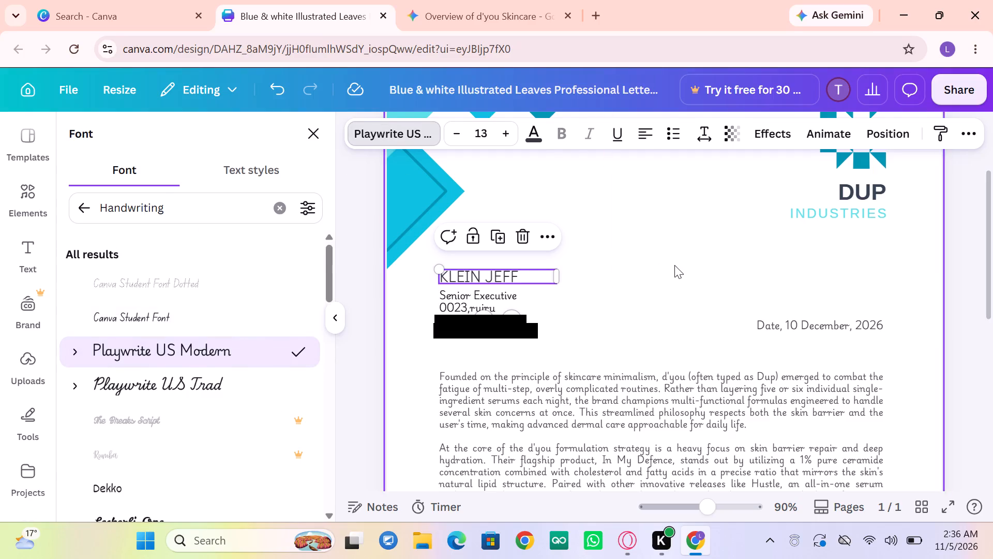
Set the company name DUP below the logo in the Playwrite US Modern font.
left_click(882, 192)
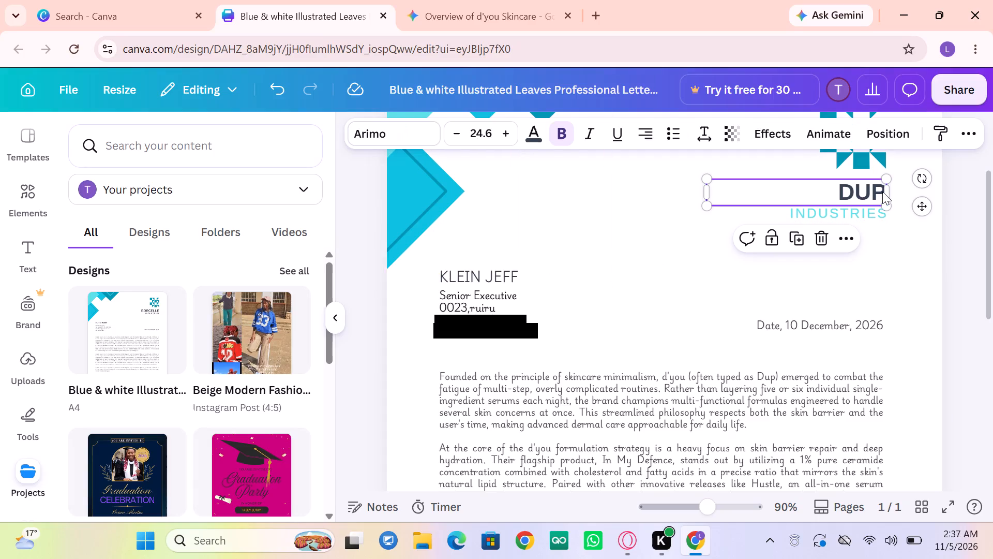
left_click(419, 130)
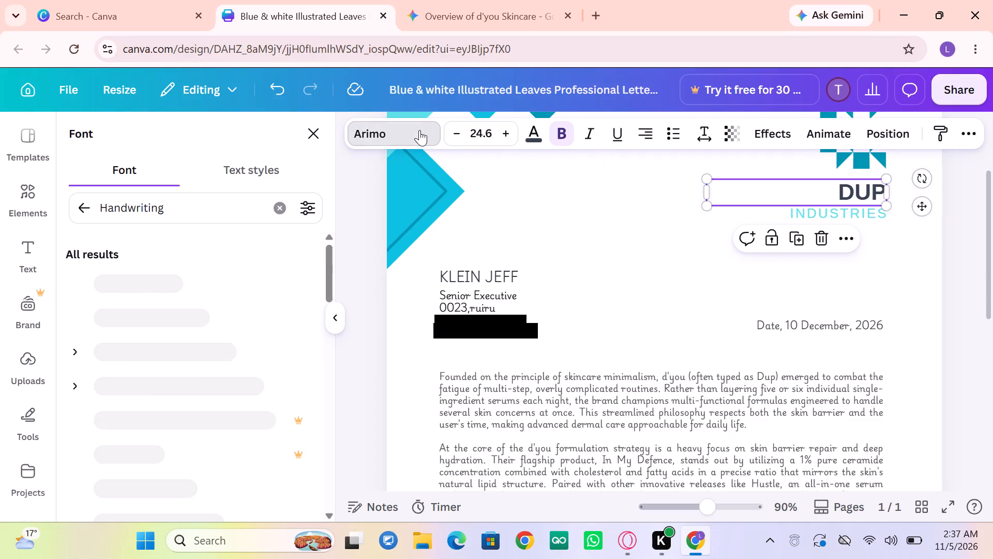
left_click(251, 344)
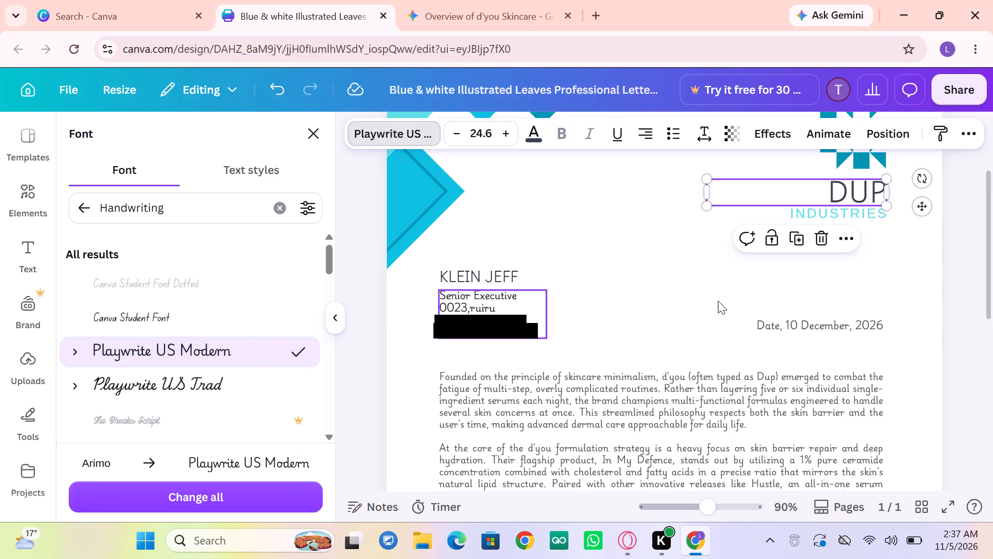
Set the INDUSTRIES line under DUP in the Playwrite US Modern font.
left_click(831, 204)
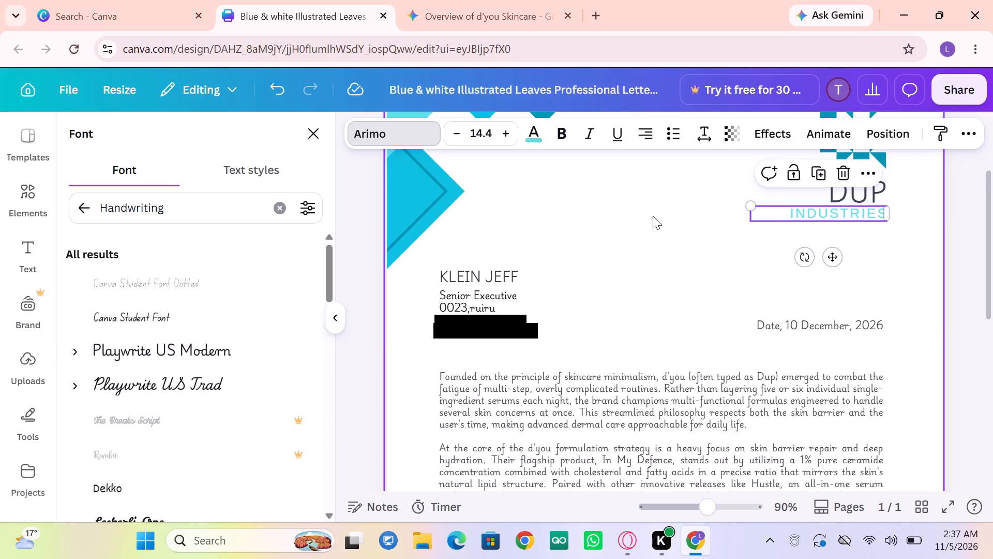
left_click(417, 130)
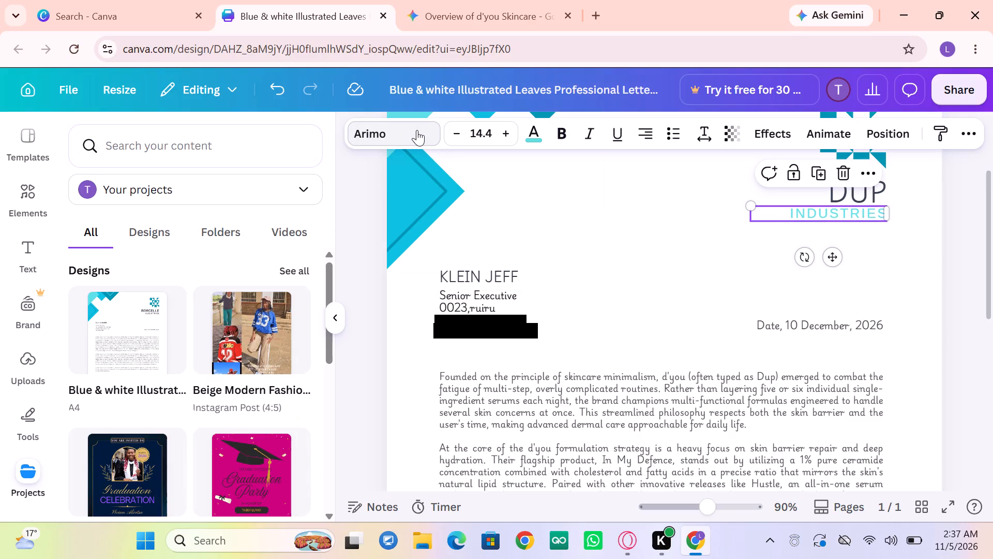
left_click(417, 130)
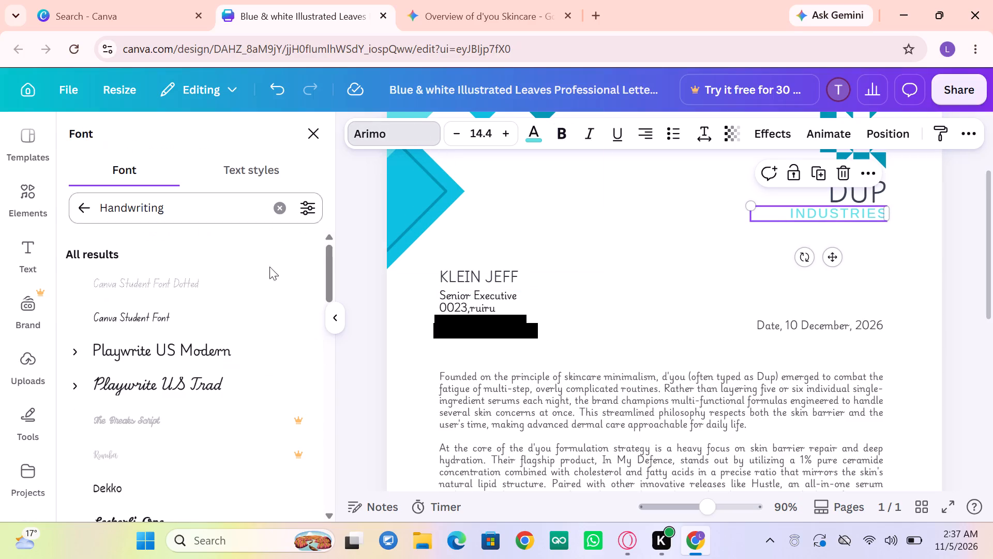
left_click(229, 345)
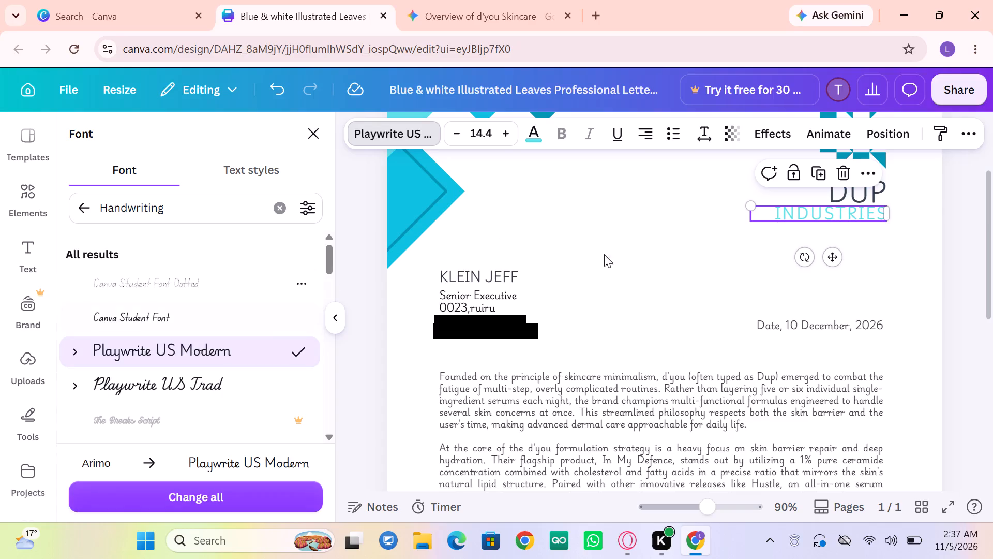
left_click(641, 297)
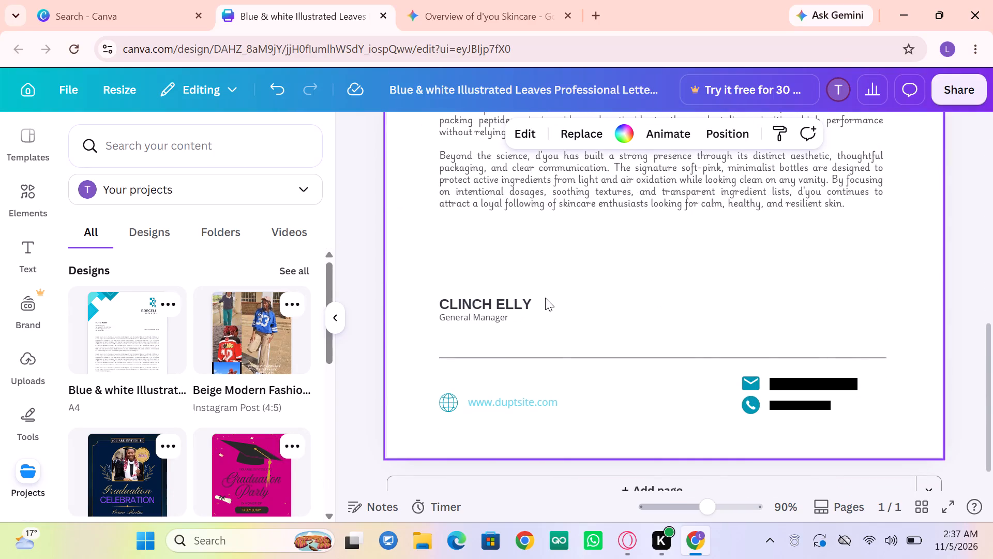
Set the signatory's name above General Manager in Playwrite US Modern and widen its text box to fit on one line.
left_click(532, 301)
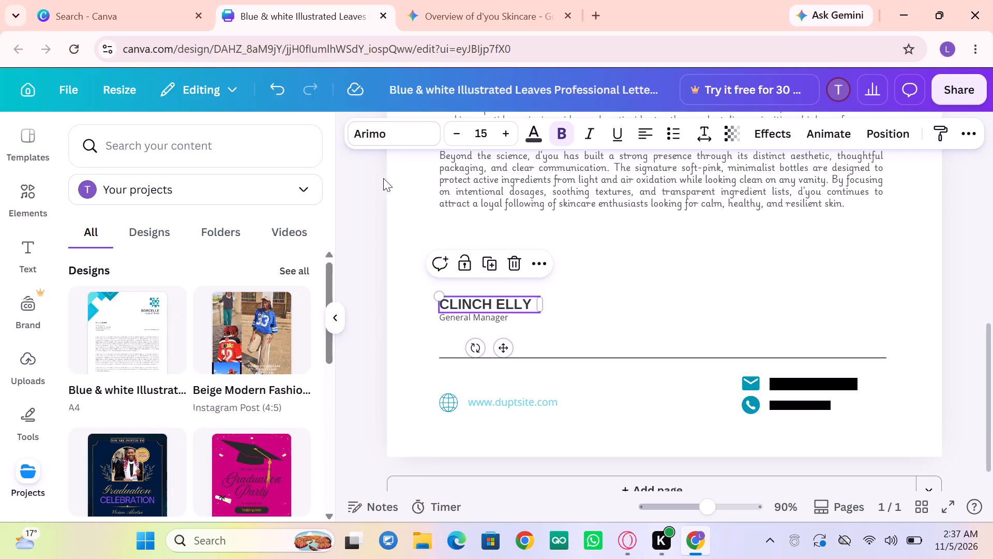
left_click(394, 130)
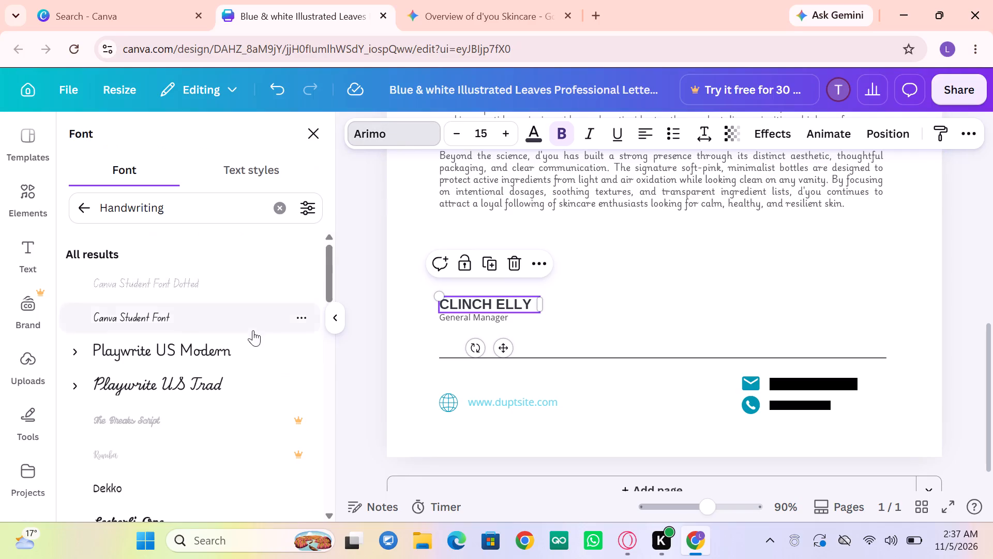
left_click(251, 345)
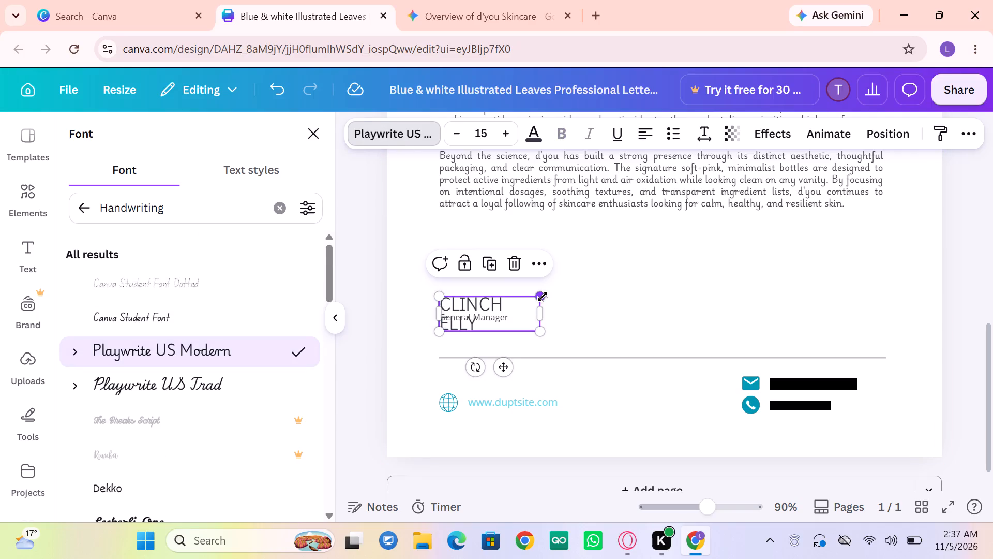
left_click_drag(541, 314, 561, 304)
left_click(599, 289)
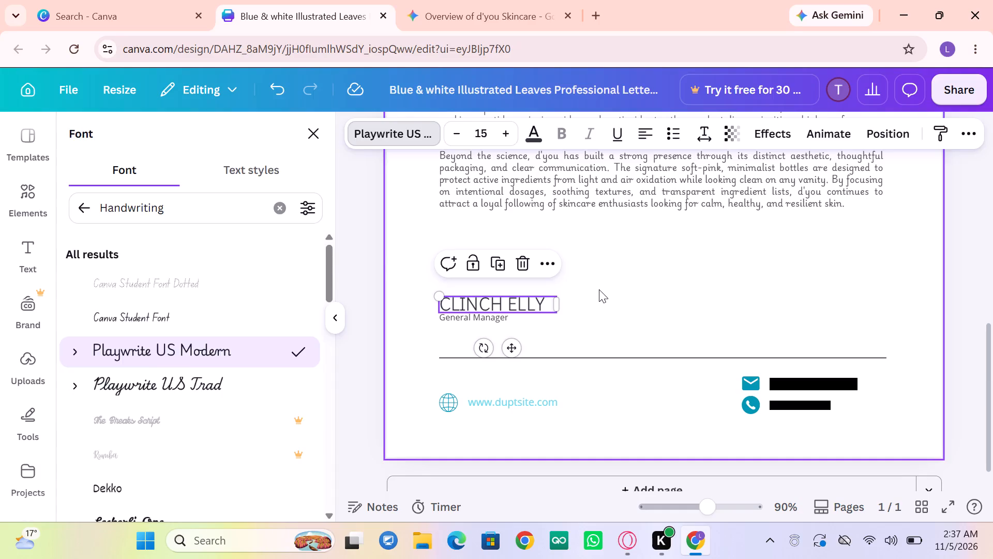
Set the General Manager title under the signatory's name in the Playwrite US Modern font.
left_click(487, 315)
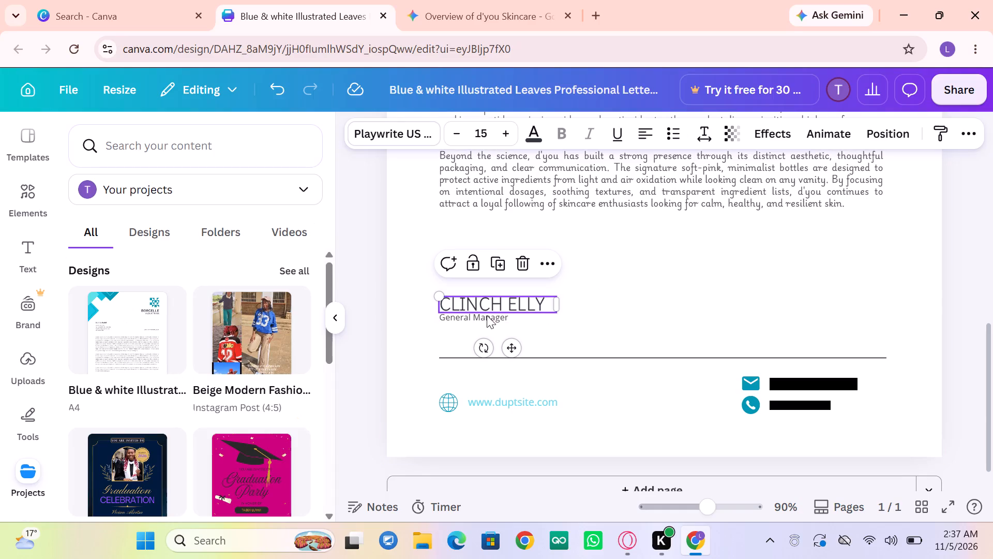
left_click(626, 295)
left_click(502, 318)
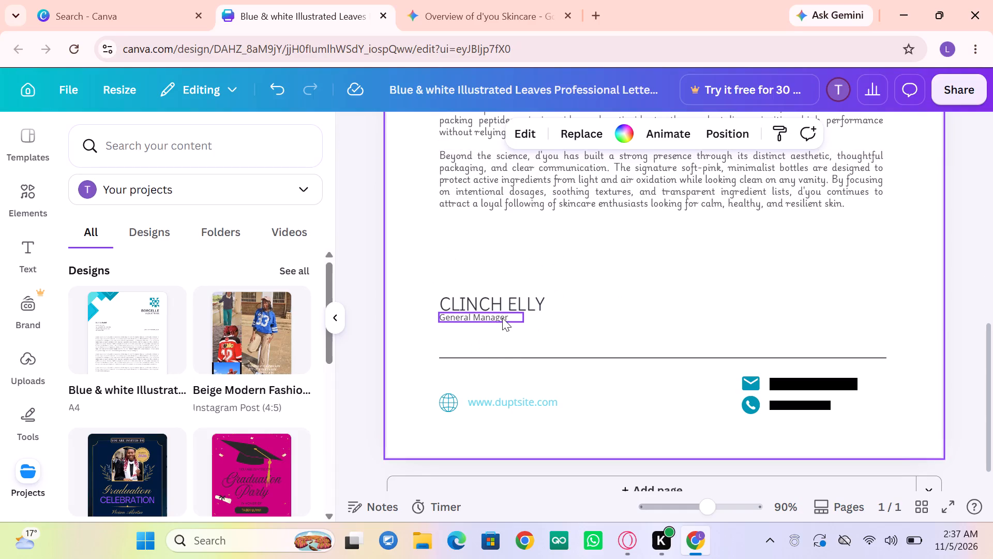
left_click(394, 140)
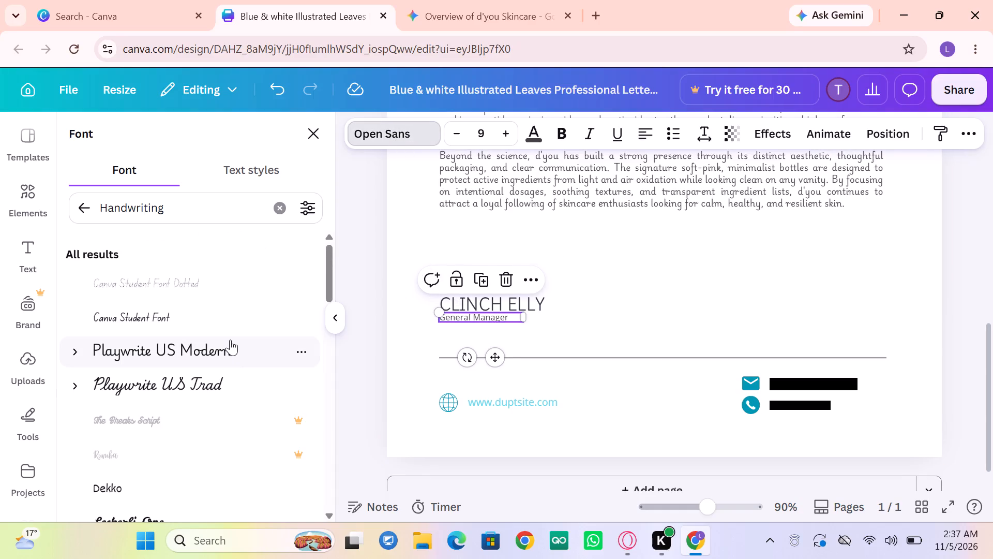
left_click(230, 340)
left_click(594, 307)
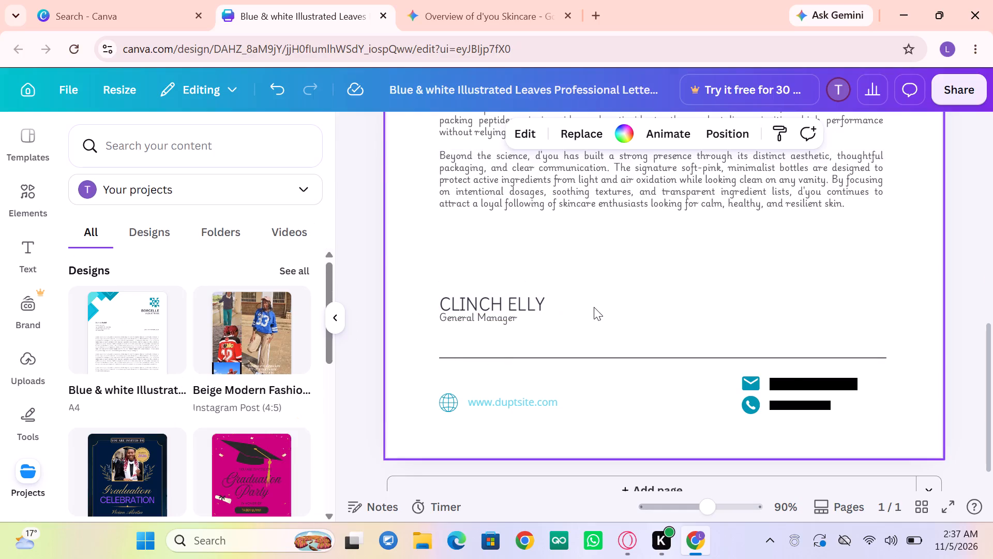
Set the footer's email address, phone number and website text in the Playwrite US Modern font.
left_click(802, 376)
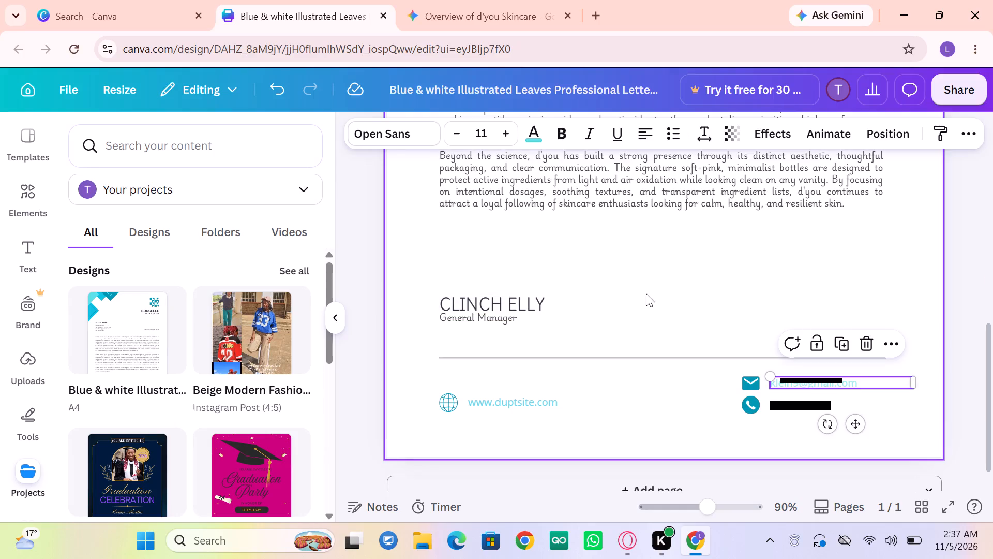
left_click(408, 140)
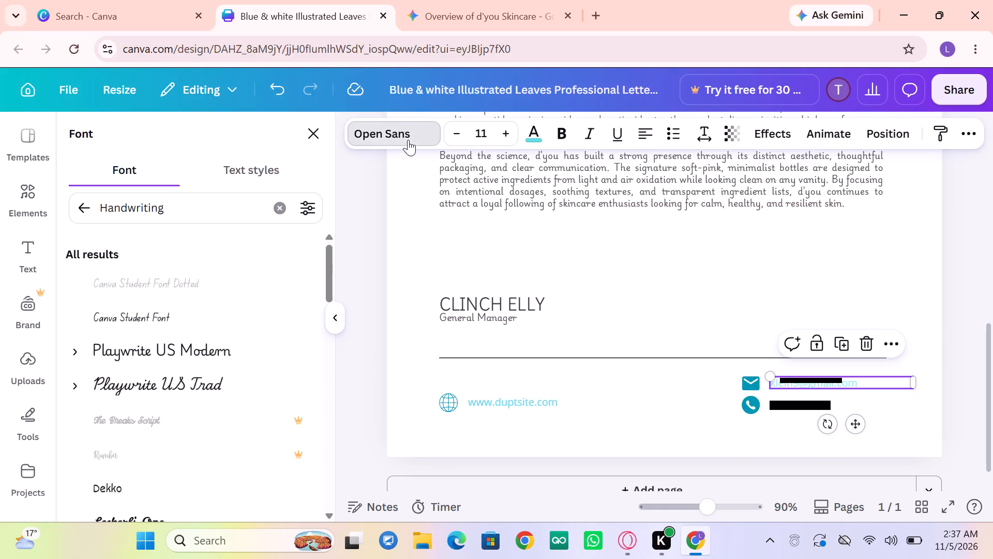
left_click(252, 351)
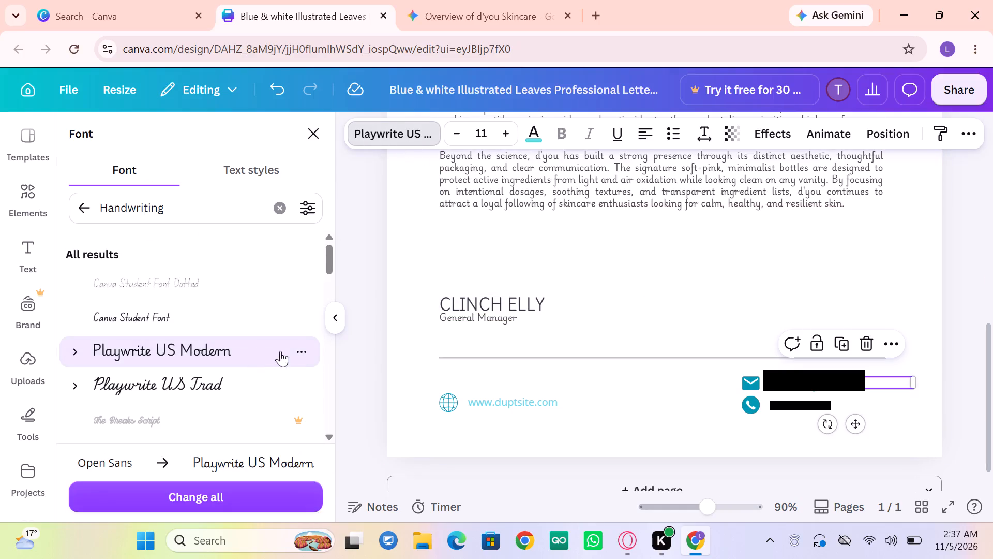
double_click(780, 399)
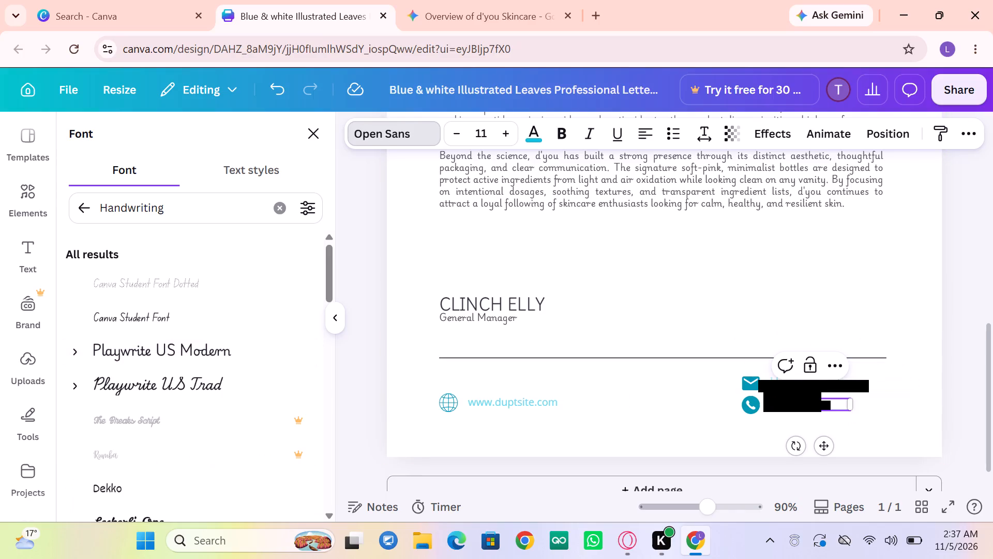
left_click(232, 348)
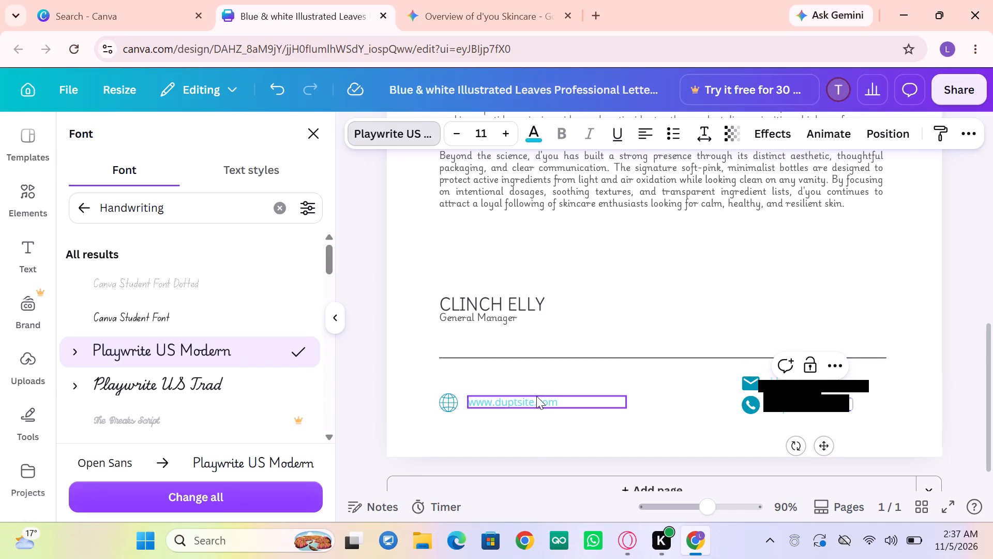
left_click(519, 401)
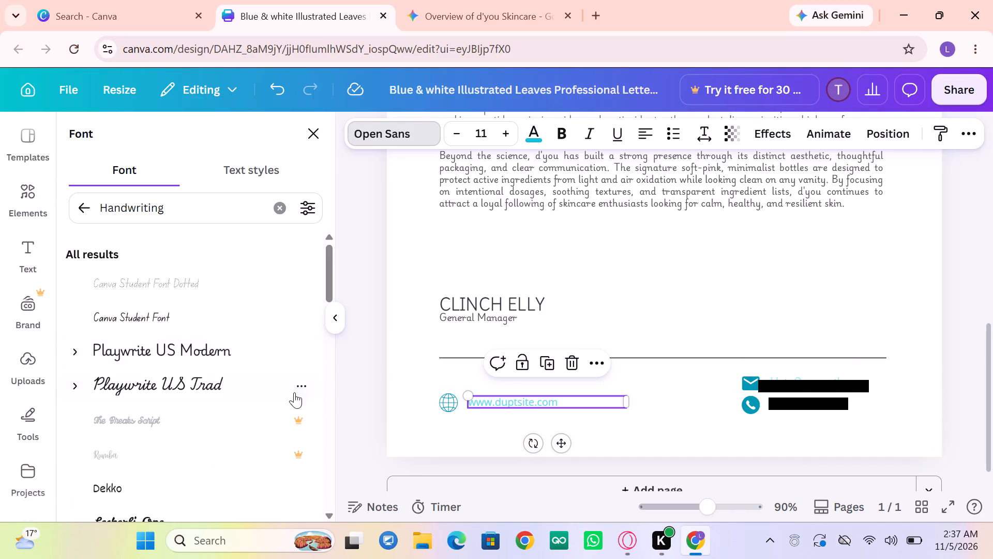
left_click(262, 339)
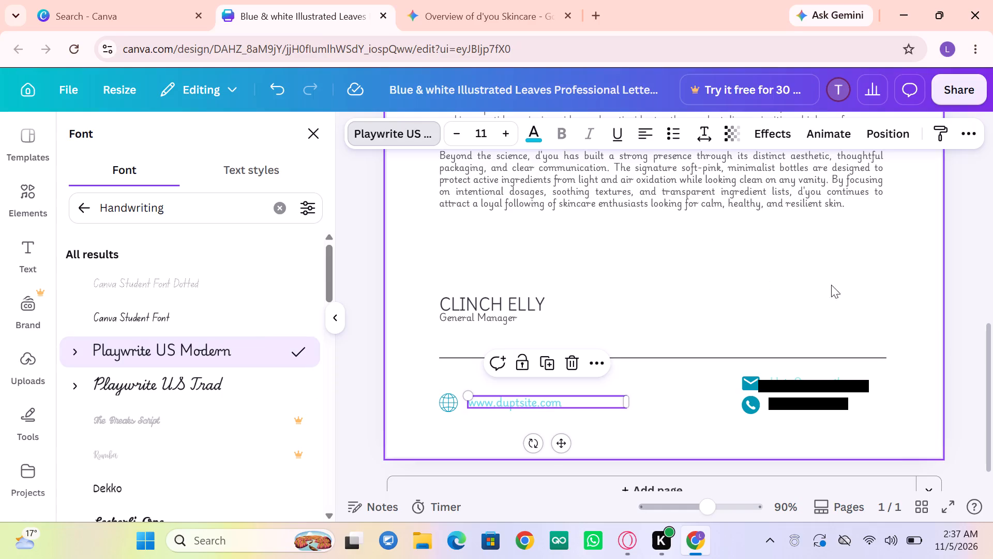
left_click(839, 292)
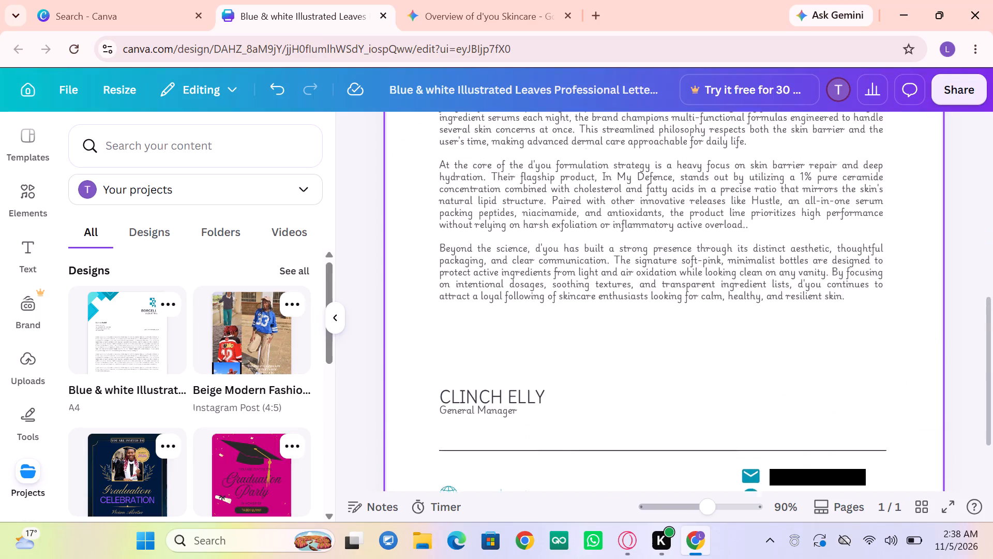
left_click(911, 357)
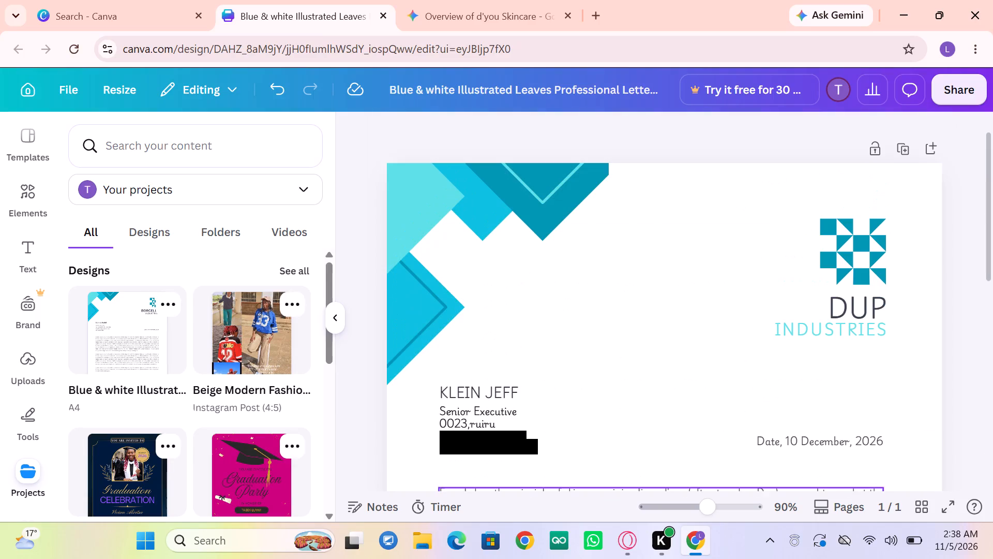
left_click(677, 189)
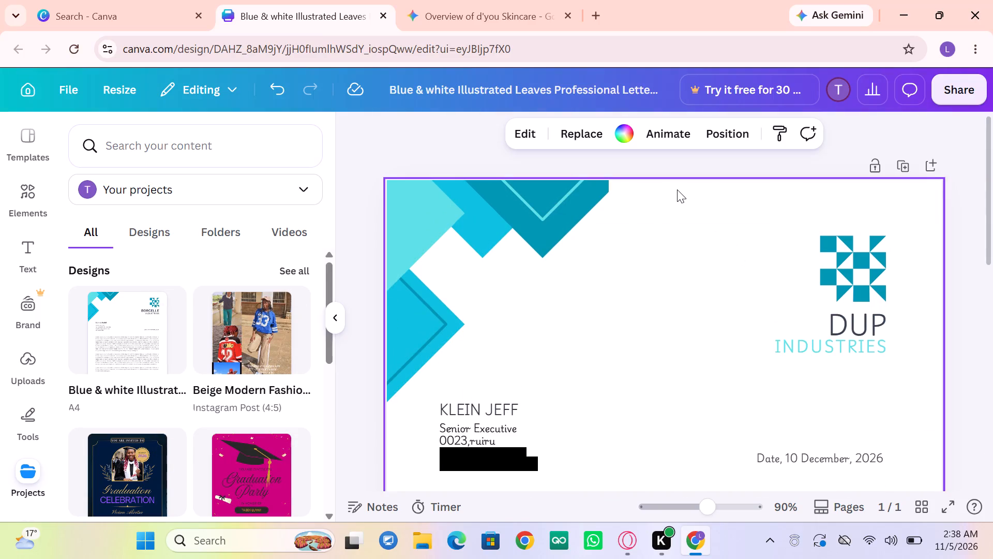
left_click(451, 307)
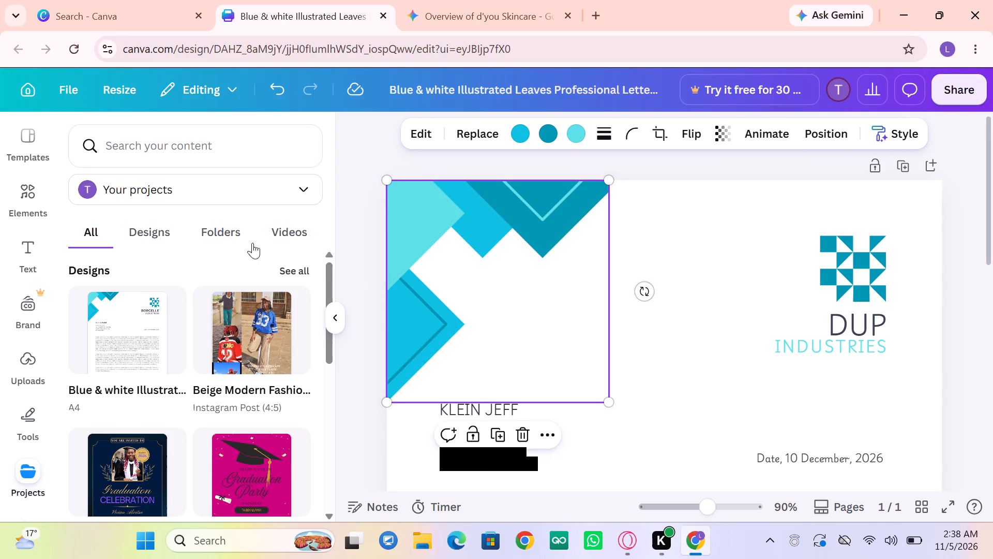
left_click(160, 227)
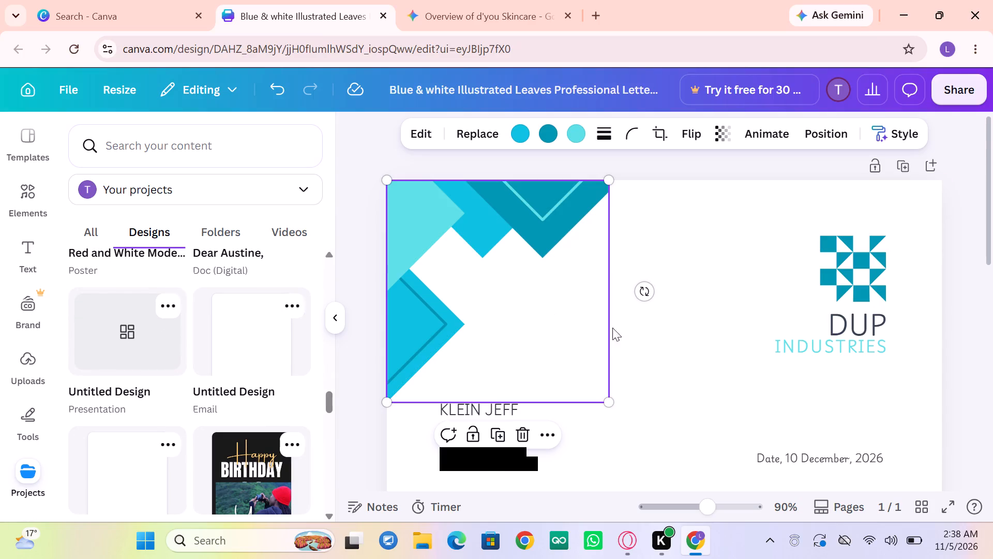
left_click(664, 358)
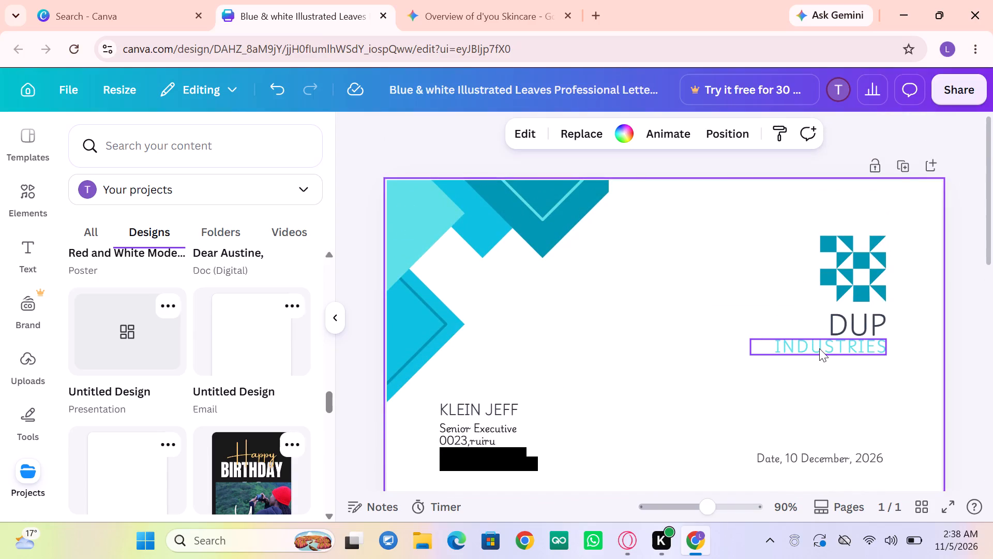
Recolour the INDUSTRIES line under DUP to dark grey #100f0f.
left_click(819, 348)
left_click(538, 137)
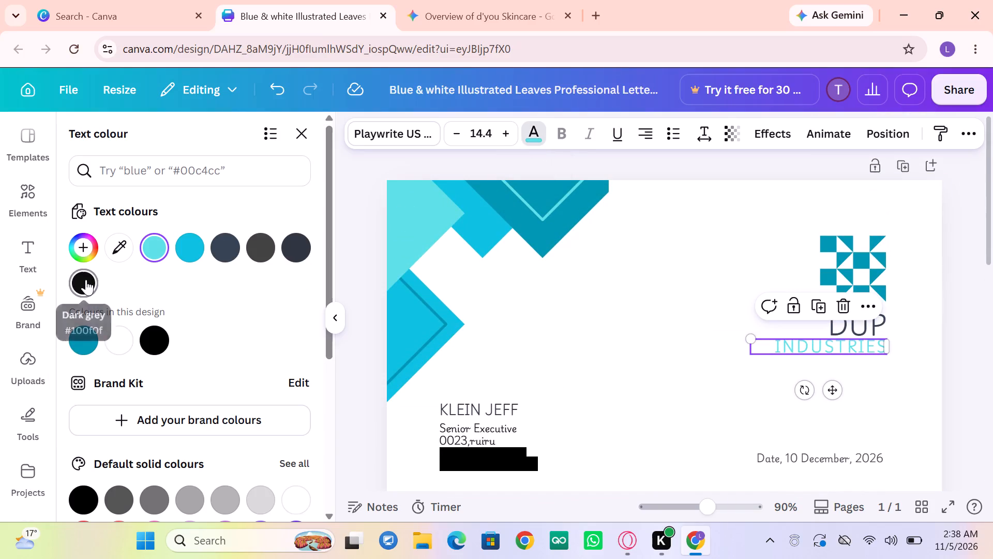
left_click(86, 279)
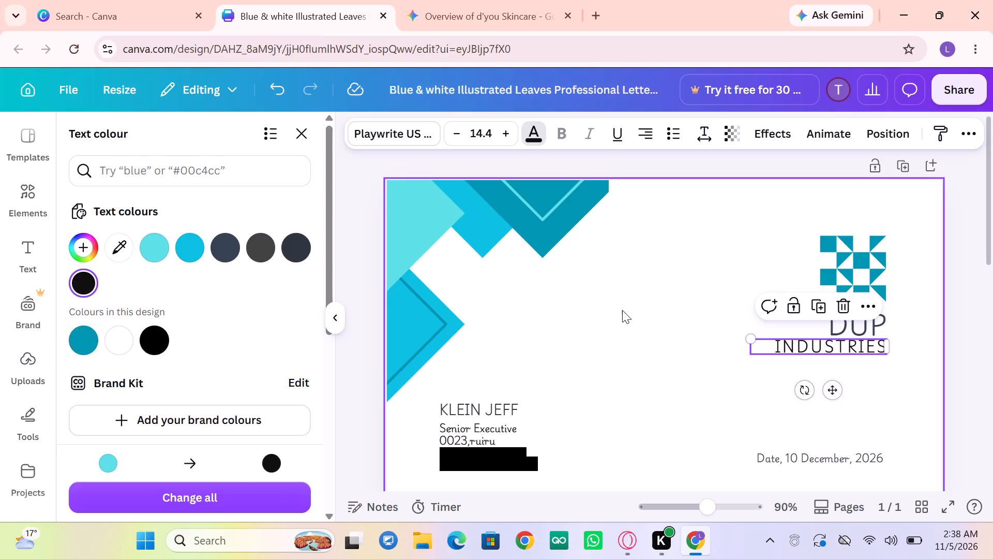
left_click(622, 310)
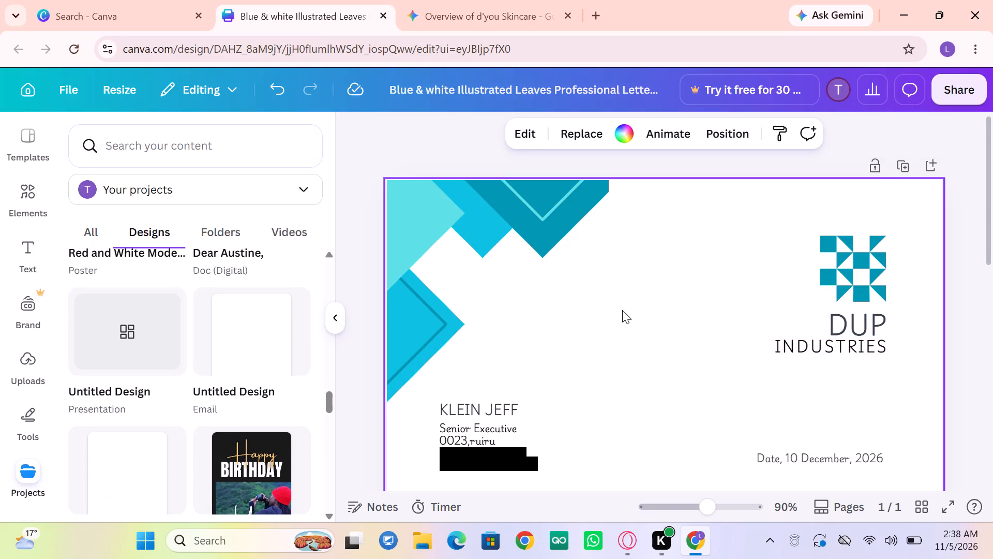